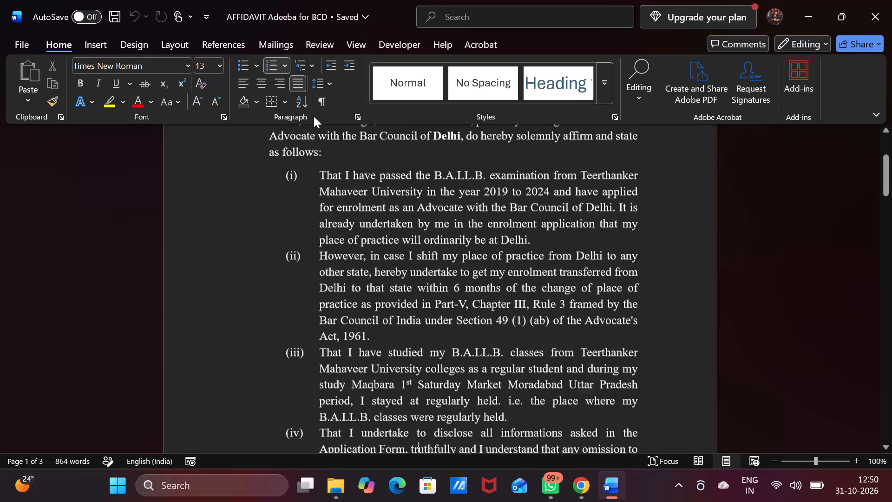
# Read through the first affidavit's remaining clauses, the gap-period note and the verification paragraph.
pyautogui.press('Down')
pyautogui.press('Down')
pyautogui.press('Down')
pyautogui.press('Down')
pyautogui.press('Down')
pyautogui.press('Down')
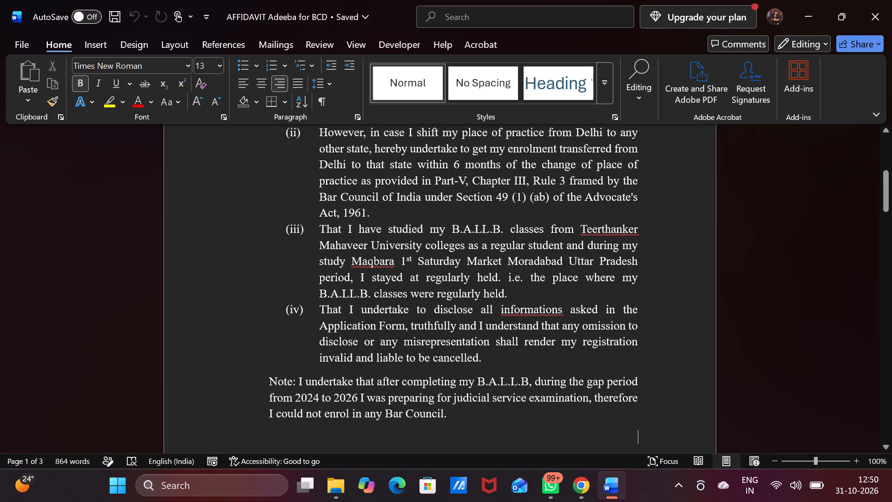
pyautogui.press('Down')
pyautogui.press('Down')
pyautogui.press('Down')
pyautogui.press('Down')
pyautogui.press('Down')
pyautogui.press('Down')
pyautogui.press('Down')
pyautogui.press('Down')
pyautogui.press('Down')
pyautogui.press('Down')
pyautogui.press('Down')
pyautogui.press('Down')
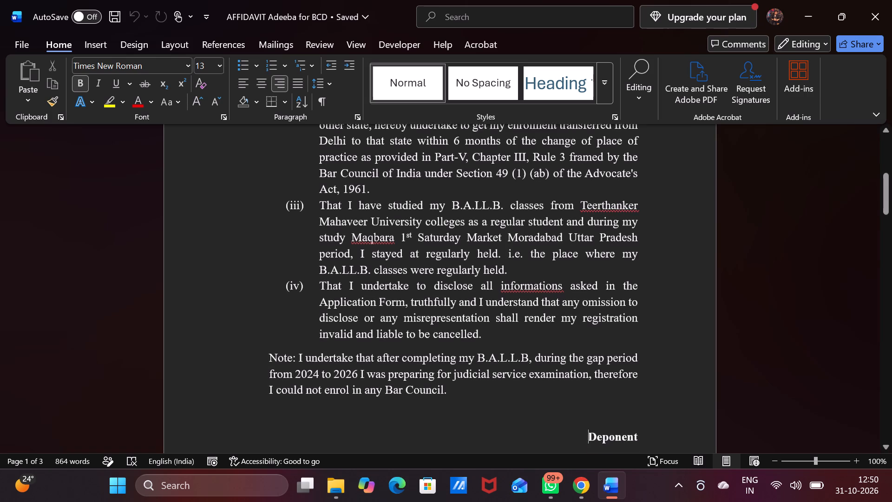
pyautogui.press('Down')
pyautogui.press('Down')
pyautogui.press('Down')
pyautogui.press('Down')
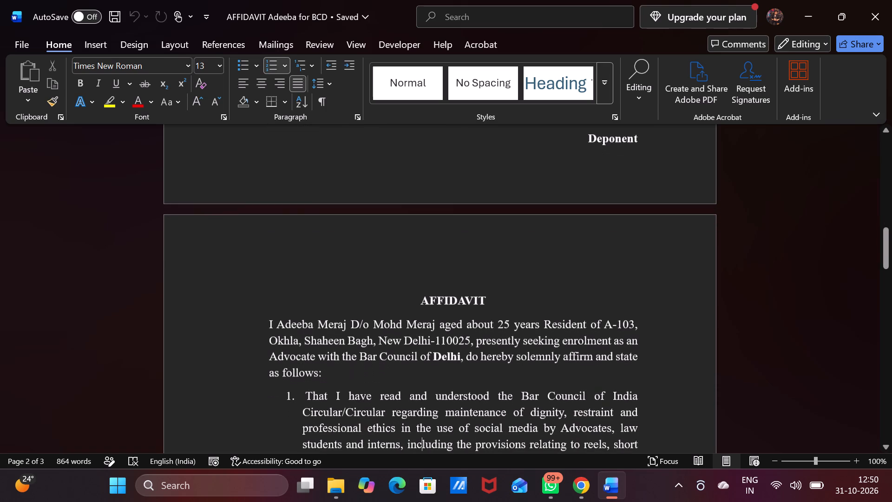
pyautogui.press('Up')
pyautogui.press('Up')
pyautogui.press('Up')
pyautogui.press('Up')
pyautogui.press('Up')
pyautogui.press('Up')
pyautogui.press('Up')
pyautogui.press('Up')
pyautogui.press('Up')
pyautogui.press('Up')
pyautogui.press('Up')
pyautogui.press('Up')
pyautogui.press('Up')
pyautogui.press('Up')
pyautogui.press('Up')
pyautogui.press('Up')
pyautogui.press('Up')
pyautogui.press('Up')
pyautogui.press('Up')
pyautogui.press('Up')
pyautogui.press('Up')
pyautogui.press('Up')
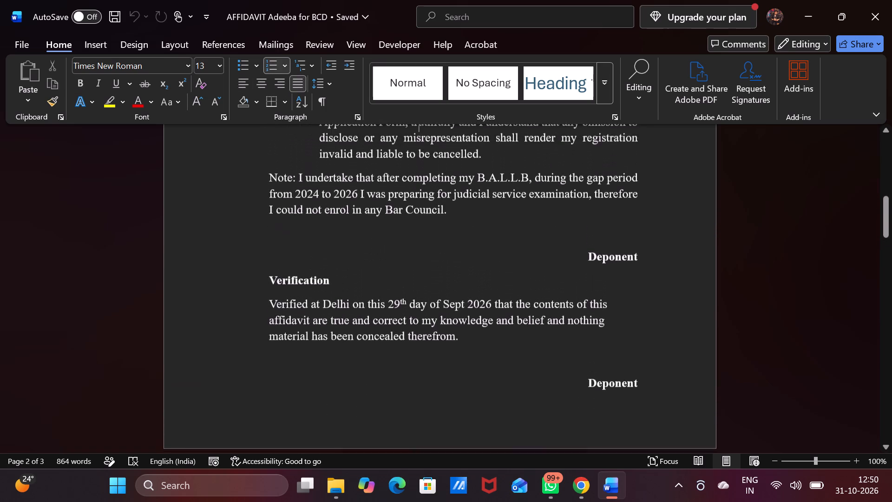
# Read clauses 1 to 5 of the second affidavit, covering advocates' social media conduct and professional ethics.
pyautogui.press('Down')
pyautogui.press('Down')
pyautogui.press('Down')
pyautogui.press('Down')
pyautogui.press('Down')
pyautogui.press('Down')
pyautogui.press('Down')
pyautogui.press('Down')
pyautogui.press('Down')
pyautogui.press('Down')
pyautogui.press('Down')
pyautogui.press('Down')
pyautogui.press('Down')
pyautogui.press('Down')
pyautogui.press('Down')
pyautogui.press('Down')
pyautogui.press('Down')
pyautogui.press('Down')
pyautogui.press('Down')
pyautogui.press('Down')
pyautogui.press('Down')
pyautogui.press('Down')
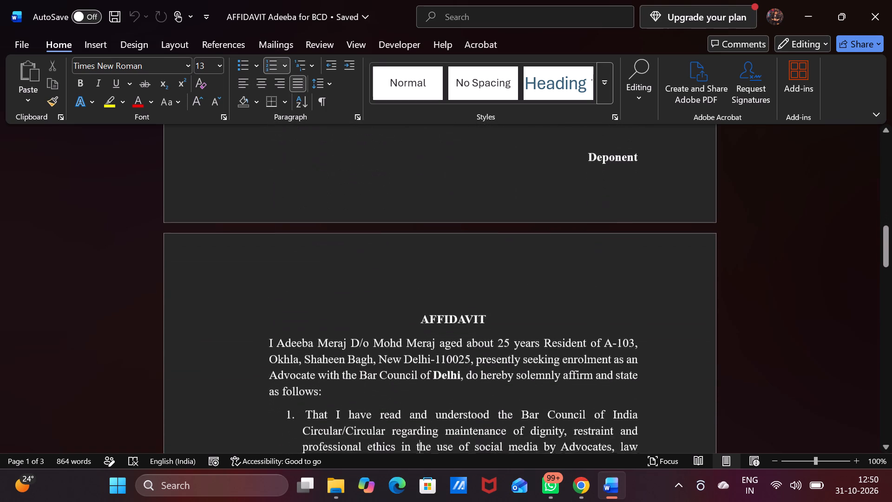
pyautogui.press('Down')
pyautogui.press('Down')
pyautogui.press('Down')
pyautogui.press('Down')
pyautogui.press('Down')
pyautogui.press('Down')
pyautogui.press('Down')
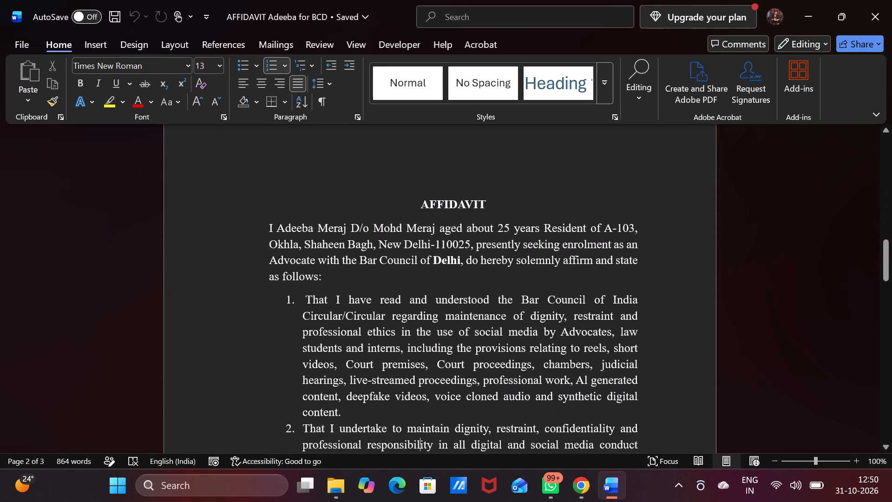
pyautogui.press('Down')
pyautogui.press('Down')
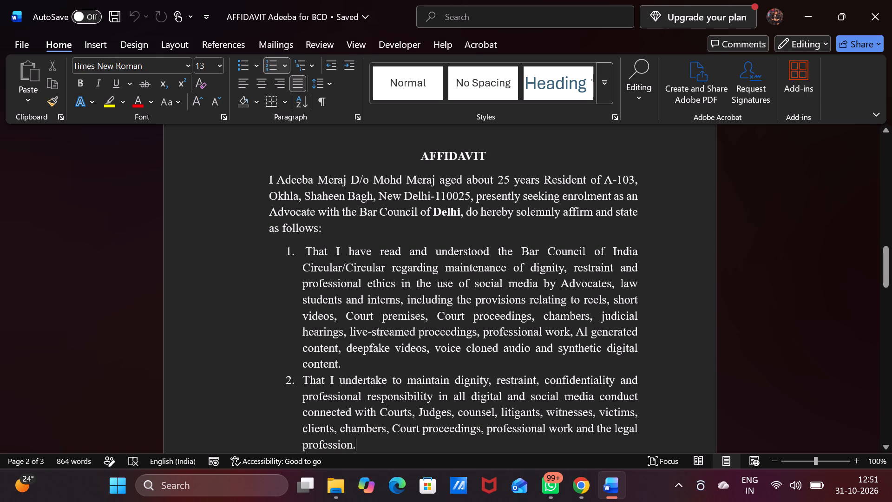
pyautogui.press('Down')
pyautogui.press('Down')
pyautogui.press('Down')
pyautogui.press('Down')
pyautogui.press('Down')
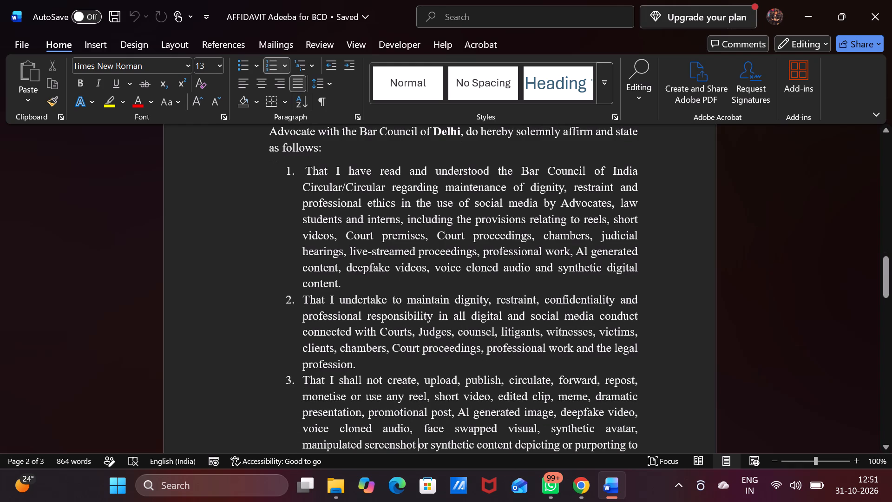
pyautogui.press('Down')
pyautogui.press('Down')
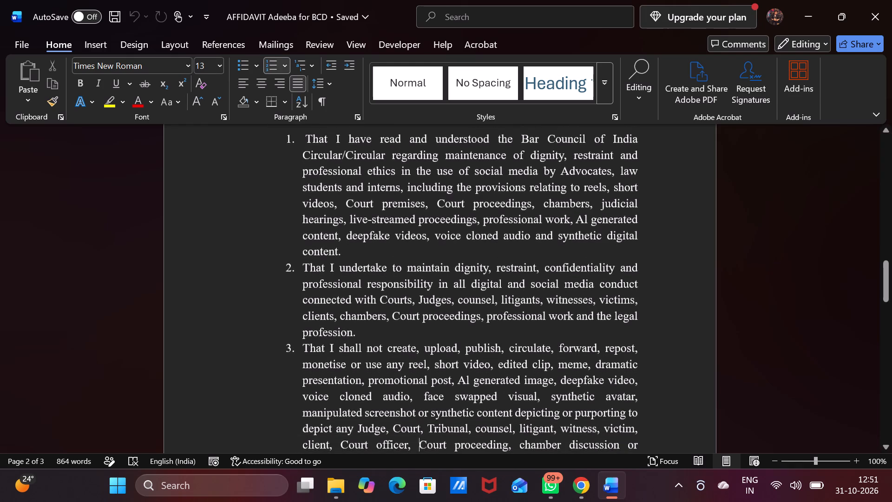
pyautogui.press('Down')
pyautogui.press('Down')
pyautogui.press('Down')
pyautogui.press('Down')
pyautogui.press('Down')
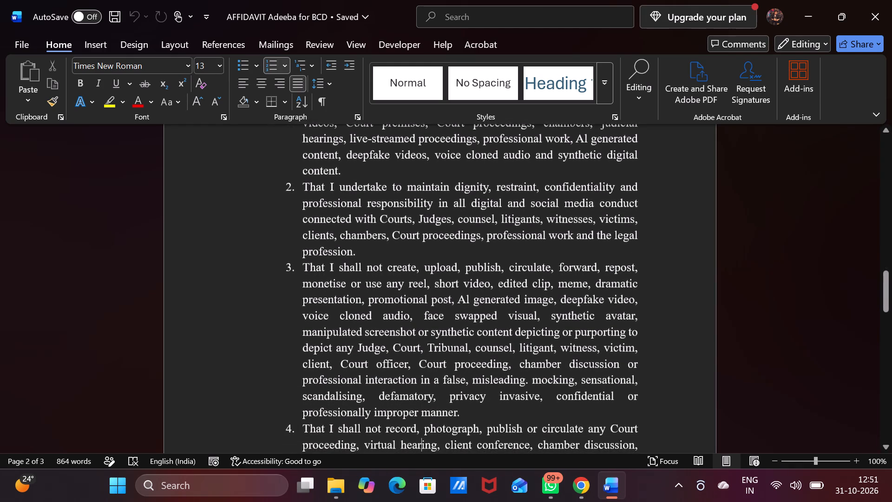
pyautogui.press('Down')
pyautogui.press('Down')
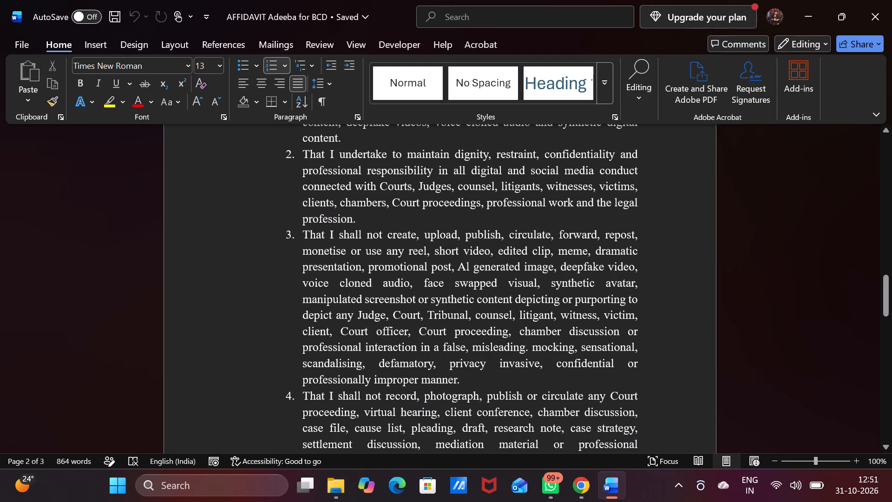
pyautogui.press('Down')
pyautogui.press('Down')
pyautogui.press('Down')
pyautogui.press('Down')
pyautogui.press('Down')
pyautogui.press('Down')
pyautogui.press('Down')
pyautogui.press('Down')
pyautogui.press('Down')
pyautogui.press('Down')
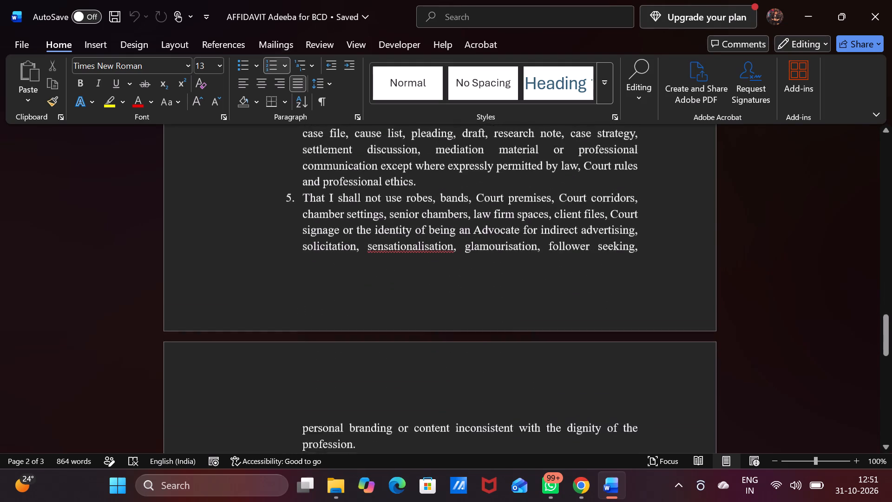
# Read clauses 6 to 10 of the second affidavit and its closing verification paragraph.
pyautogui.press('Down')
pyautogui.press('Down')
pyautogui.press('Down')
pyautogui.press('Down')
pyautogui.press('Down')
pyautogui.press('Down')
pyautogui.press('Down')
pyautogui.press('Down')
pyautogui.press('Down')
pyautogui.press('Down')
pyautogui.press('Down')
pyautogui.press('Down')
pyautogui.press('Down')
pyautogui.press('Down')
pyautogui.press('Down')
pyautogui.press('Down')
pyautogui.press('Down')
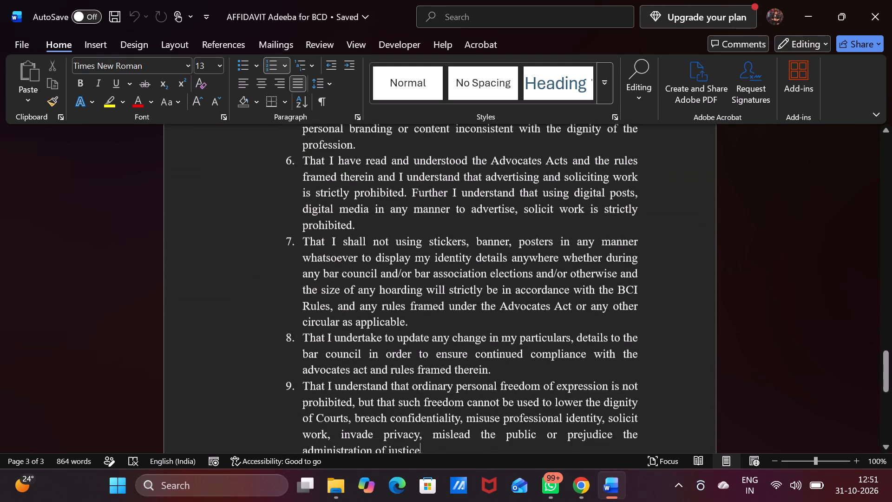
pyautogui.press('Down')
pyautogui.press('Down')
pyautogui.press('Down')
pyautogui.press('Down')
pyautogui.press('Down')
pyautogui.press('Down')
pyautogui.press('Down')
pyautogui.press('Down')
pyautogui.press('Down')
pyautogui.press('Down')
pyautogui.press('Down')
pyautogui.press('Down')
pyautogui.press('Down')
pyautogui.press('Down')
pyautogui.press('Down')
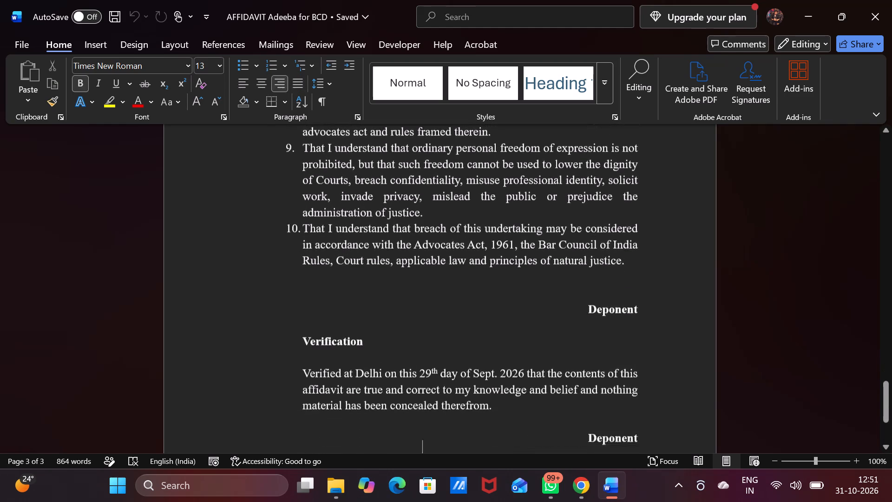
pyautogui.press('Down')
pyautogui.press('Down')
pyautogui.press('Down')
pyautogui.press('Down')
# Return to the AFFIDAVIT heading of the first affidavit and look over its opening paragraph and clauses.
pyautogui.press('Up')
pyautogui.press('Up')
pyautogui.press('Up')
pyautogui.press('Up')
pyautogui.press('Up')
pyautogui.press('Up')
pyautogui.press('Up')
pyautogui.press('Up')
pyautogui.press('Up')
pyautogui.press('Up')
pyautogui.press('Up')
pyautogui.press('Up')
pyautogui.press('Up')
pyautogui.press('Up')
pyautogui.press('Up')
pyautogui.press('Up')
pyautogui.press('Up')
pyautogui.press('Up')
pyautogui.press('Up')
pyautogui.press('Up')
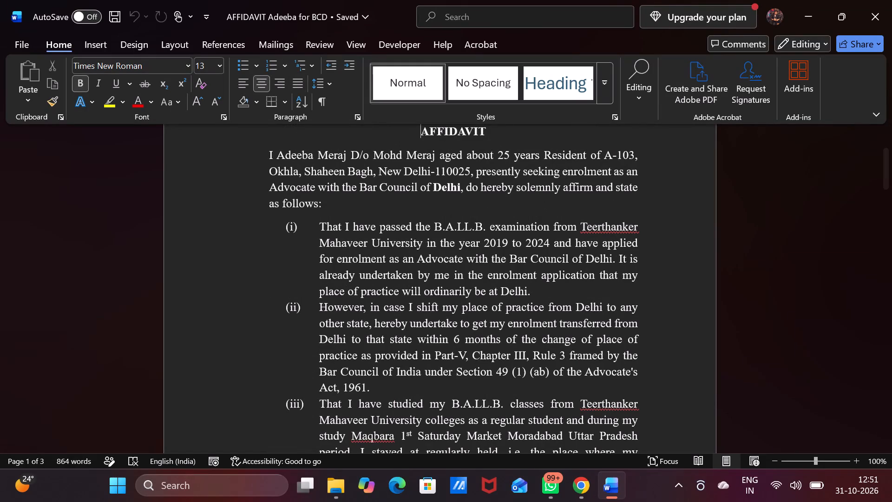
pyautogui.press('Up')
pyautogui.press('Up')
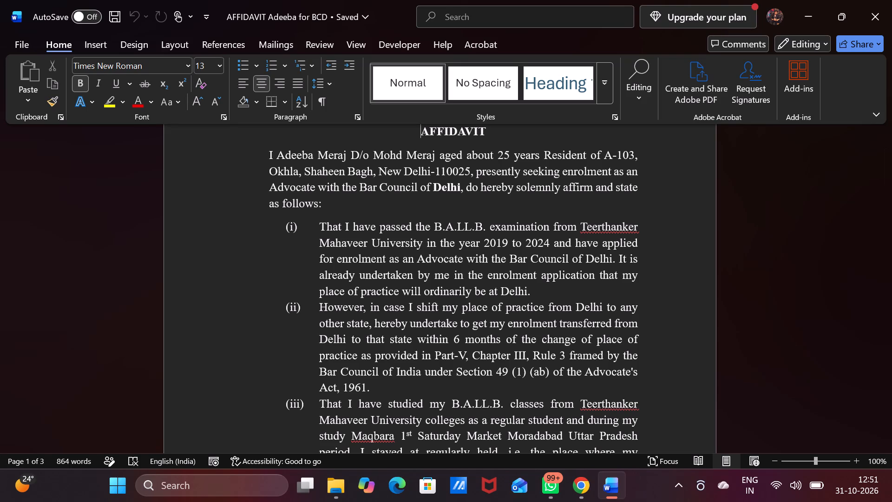
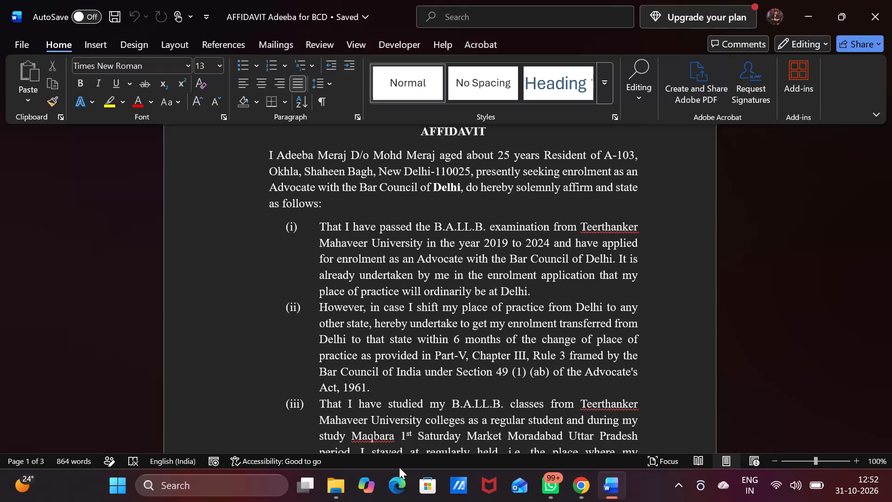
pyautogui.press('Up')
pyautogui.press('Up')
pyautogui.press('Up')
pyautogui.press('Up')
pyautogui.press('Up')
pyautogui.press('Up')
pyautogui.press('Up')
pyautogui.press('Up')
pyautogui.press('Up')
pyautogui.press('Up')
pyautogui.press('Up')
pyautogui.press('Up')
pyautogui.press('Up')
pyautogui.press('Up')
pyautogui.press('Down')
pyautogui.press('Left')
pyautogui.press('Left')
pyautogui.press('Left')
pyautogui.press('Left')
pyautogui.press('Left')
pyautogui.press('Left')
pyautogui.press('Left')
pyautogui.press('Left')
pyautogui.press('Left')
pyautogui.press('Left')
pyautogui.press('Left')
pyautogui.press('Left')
# Create a new blank document and try to paste the affidavit text into it.
pyautogui.hotkey('ctrl', 'a')
pyautogui.hotkey('ctrl', 'n')
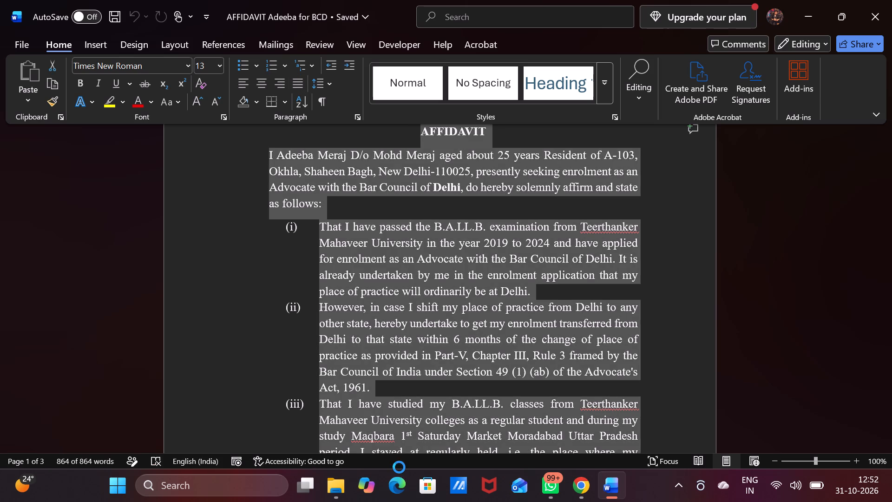
pyautogui.hotkey('ctrl', 'v')
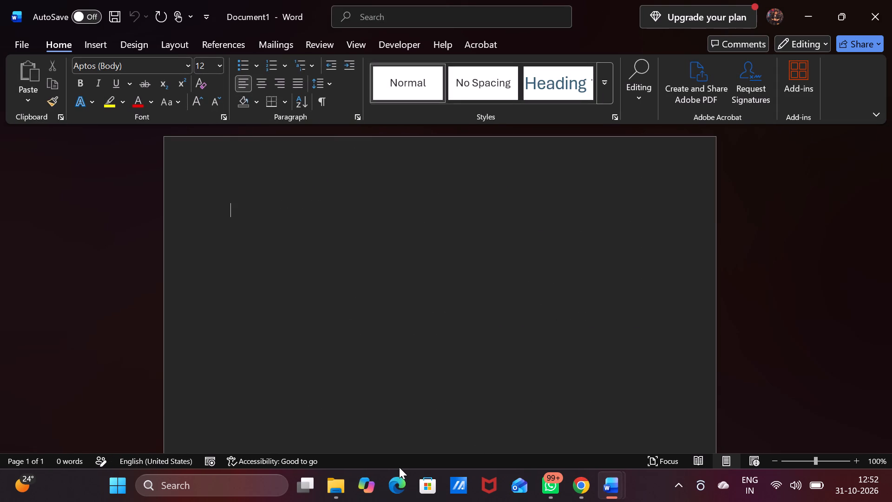
pyautogui.press('Up')
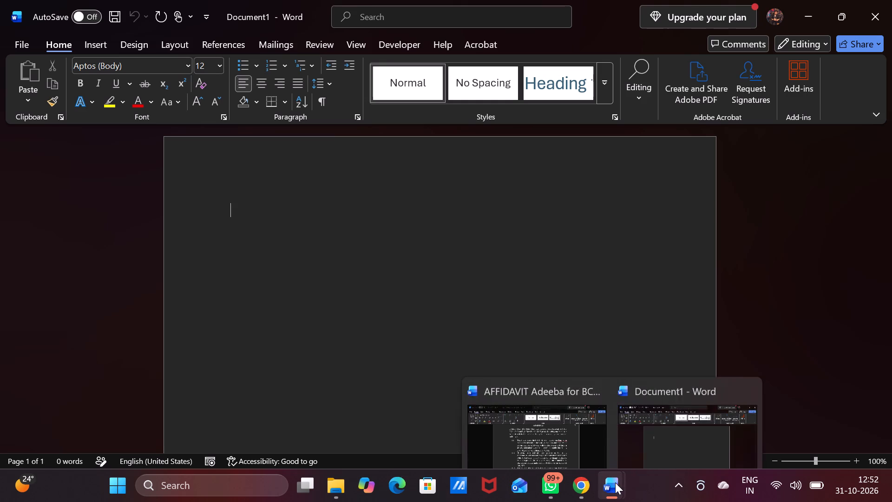
pyautogui.click(544, 405)
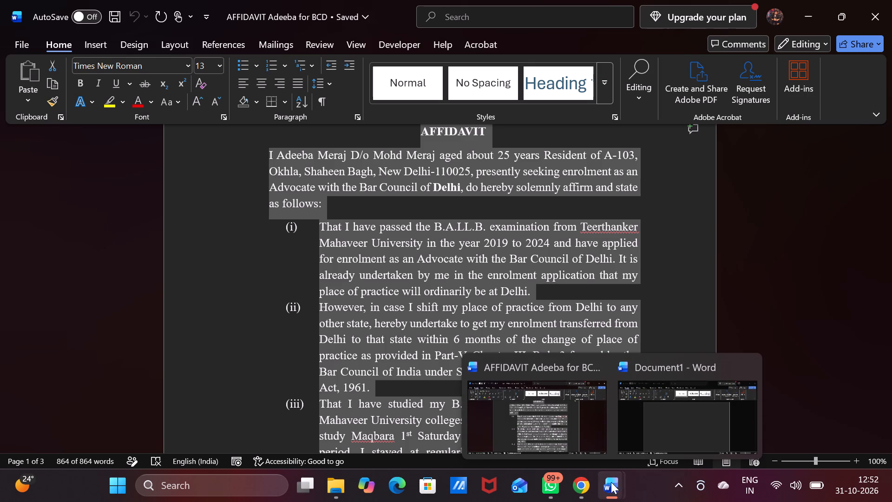
pyautogui.click(653, 432)
pyautogui.hotkey('ctrl', 'v')
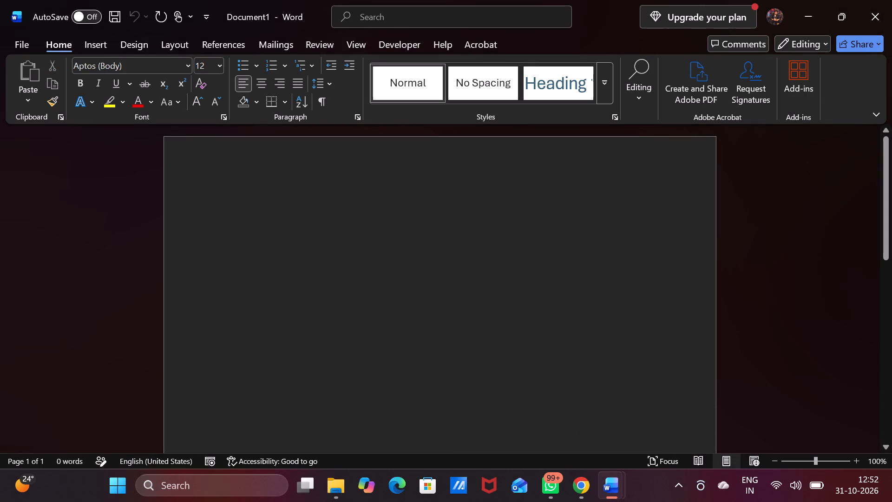
# Copy the entire text of the original affidavit document and paste it into the new blank document.
pyautogui.click(576, 439)
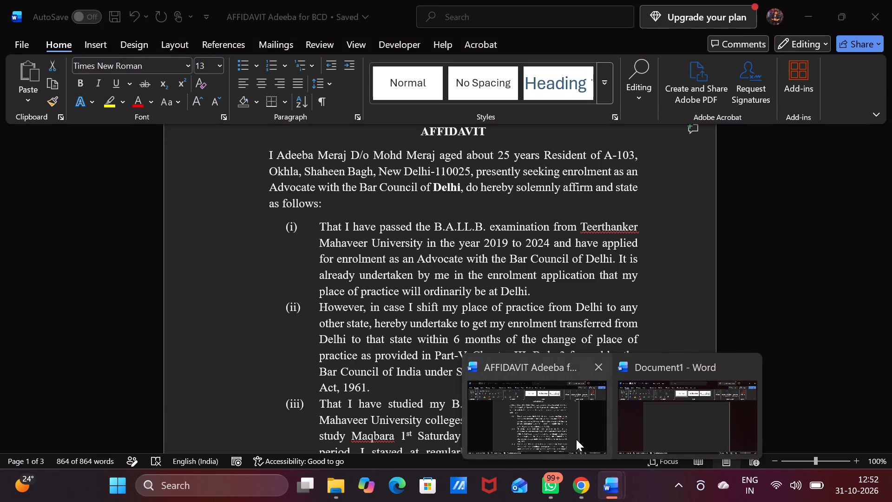
pyautogui.hotkey('ctrl', 'c')
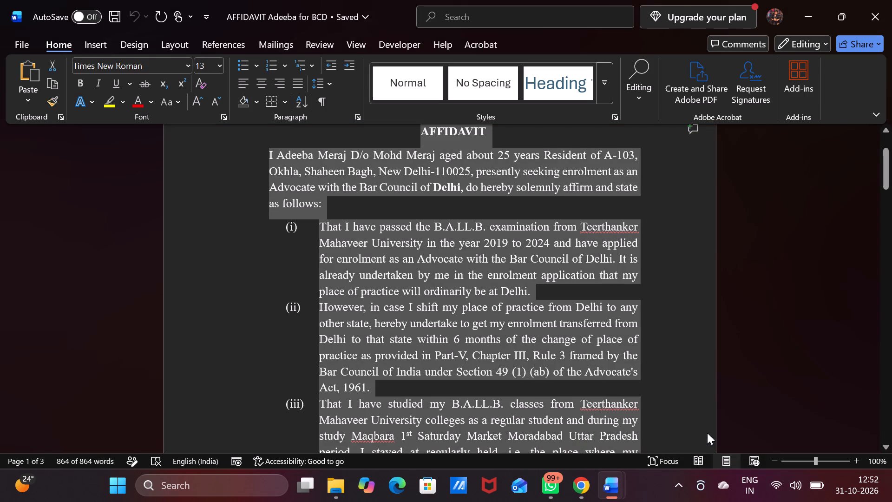
pyautogui.click(661, 374)
pyautogui.hotkey('ctrl', 'a')
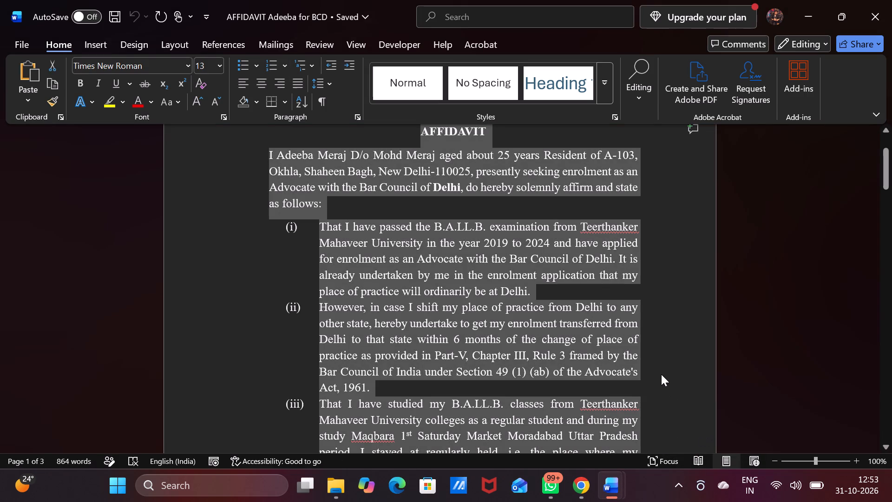
pyautogui.hotkey('ctrl', 'c')
pyautogui.keyDown('ctrl'); pyautogui.click(661, 374); pyautogui.keyUp('ctrl')
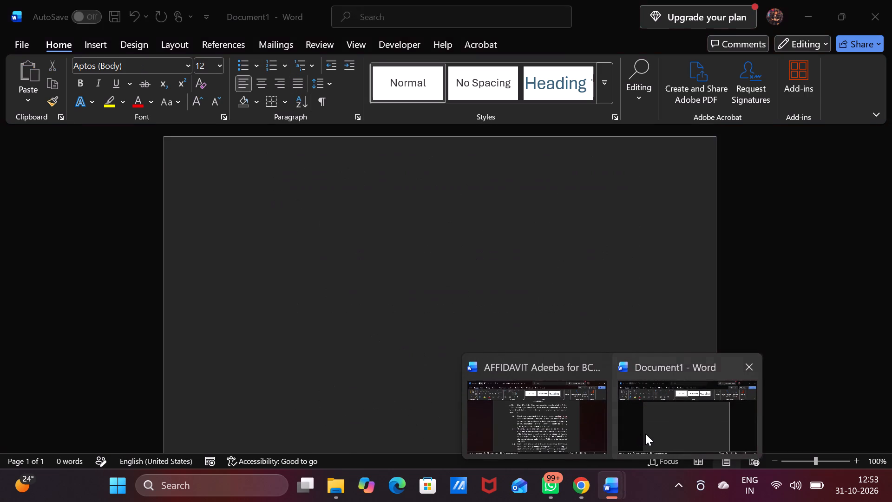
pyautogui.click(645, 434)
pyautogui.hotkey('ctrl', 'v')
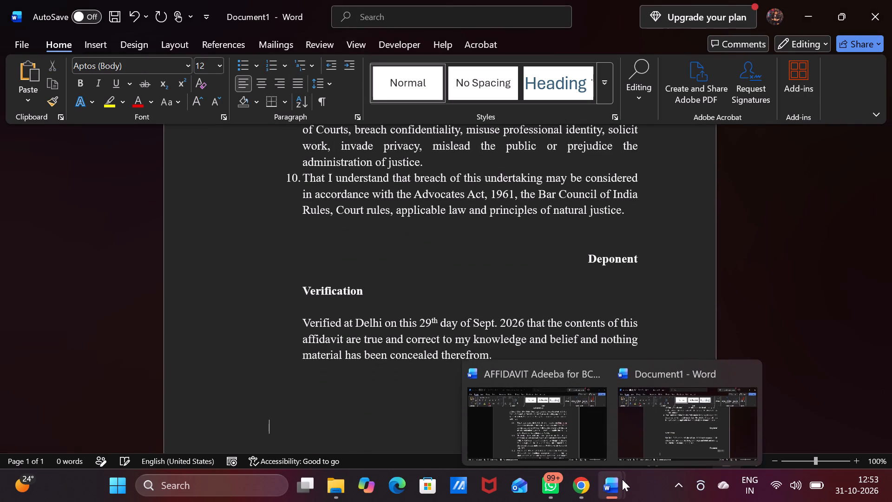
# Close the original affidavit document and return to the new document holding the pasted copy.
pyautogui.click(600, 363)
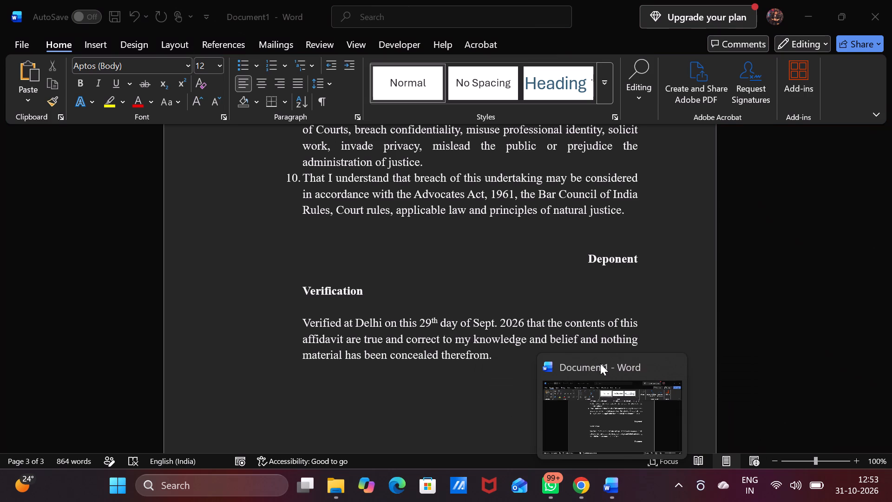
pyautogui.click(621, 409)
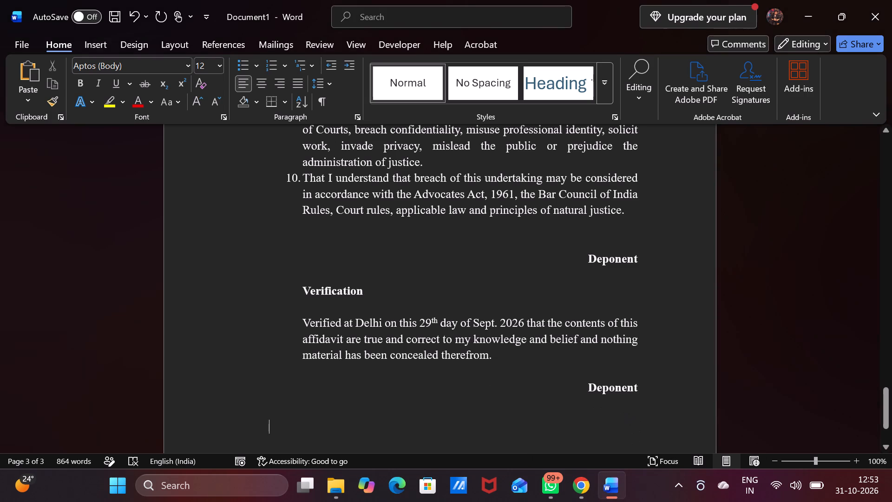
# Replace the applicant's name in the opening paragraph of the first affidavit with the new applicant's full name.
pyautogui.press('Up')
pyautogui.press('Up')
pyautogui.press('Up')
pyautogui.press('Up')
pyautogui.press('Up')
pyautogui.press('Up')
pyautogui.press('Up')
pyautogui.press('Up')
pyautogui.press('Up')
pyautogui.press('Up')
pyautogui.press('Up')
pyautogui.press('Up')
pyautogui.press('Up')
pyautogui.press('Up')
pyautogui.press('Up')
pyautogui.press('Up')
pyautogui.press('Up')
pyautogui.press('Up')
pyautogui.press('Up')
pyautogui.press('Up')
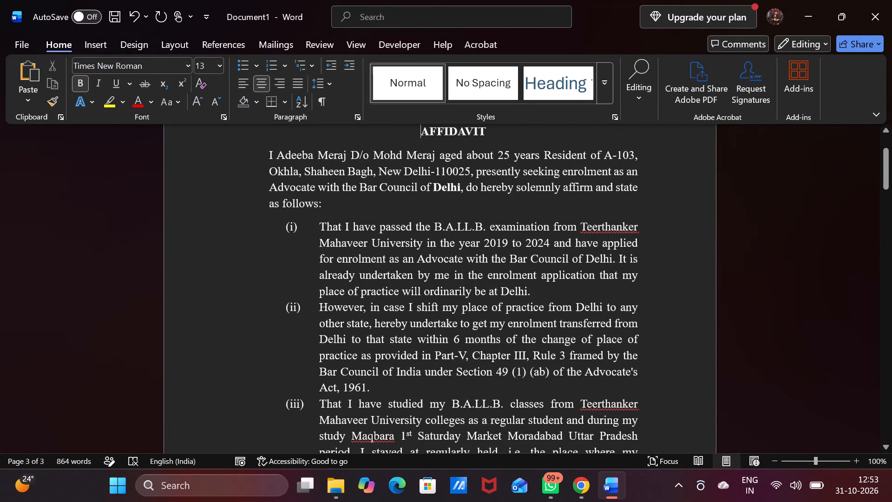
pyautogui.click(345, 155)
pyautogui.press('BackSpace')
pyautogui.press('BackSpace')
pyautogui.press('BackSpace')
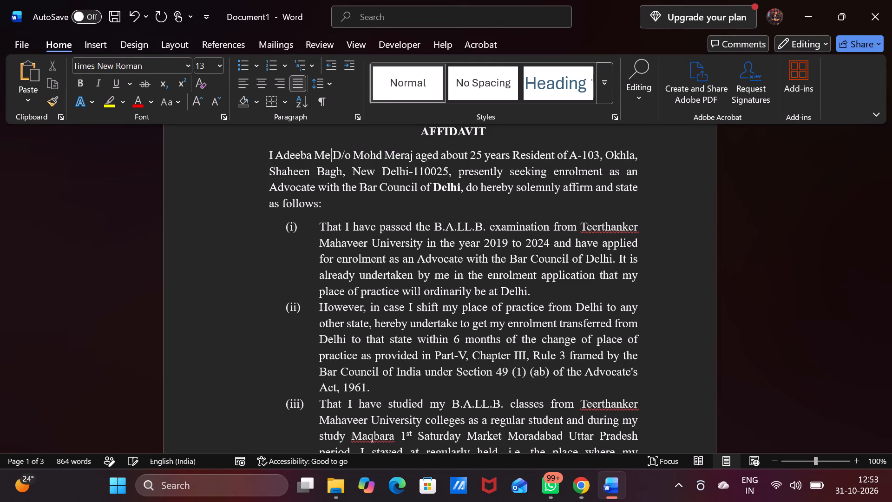
pyautogui.press('BackSpace')
pyautogui.press('BackSpace')
pyautogui.press('BackSpace')
pyautogui.press('BackSpace')
pyautogui.press('BackSpace')
pyautogui.press('BackSpace')
pyautogui.press('BackSpace')
pyautogui.press('BackSpace')
pyautogui.press('BackSpace')
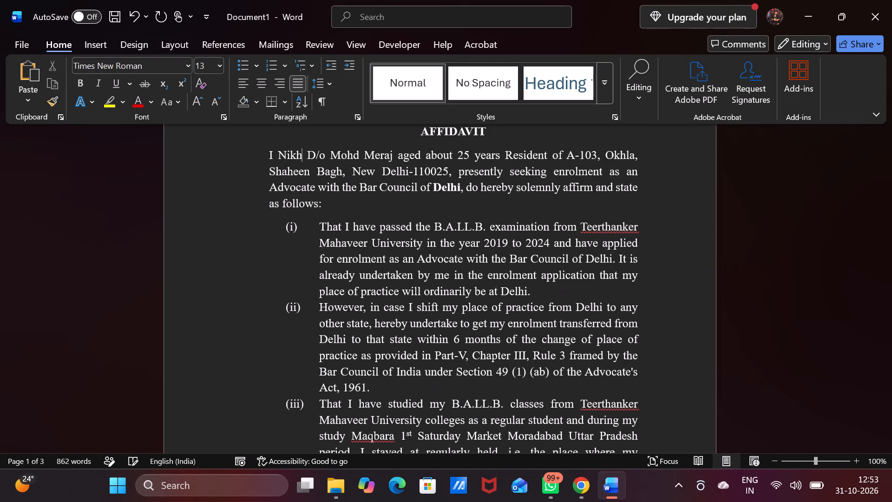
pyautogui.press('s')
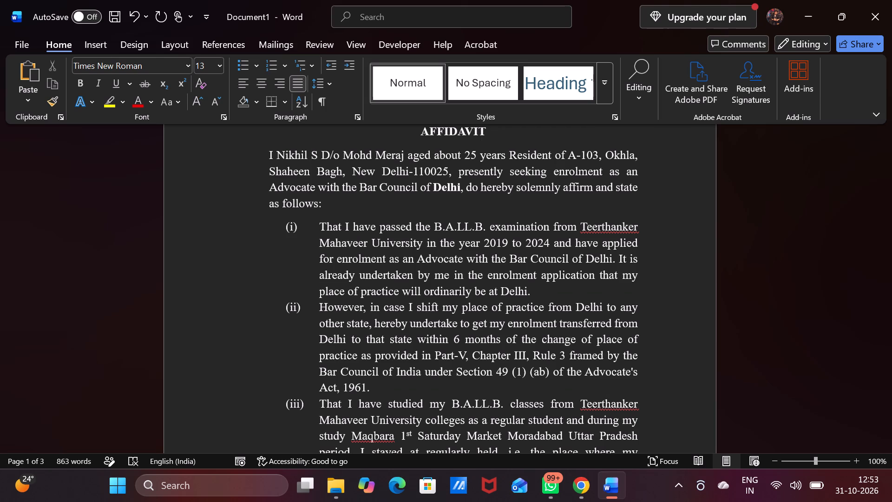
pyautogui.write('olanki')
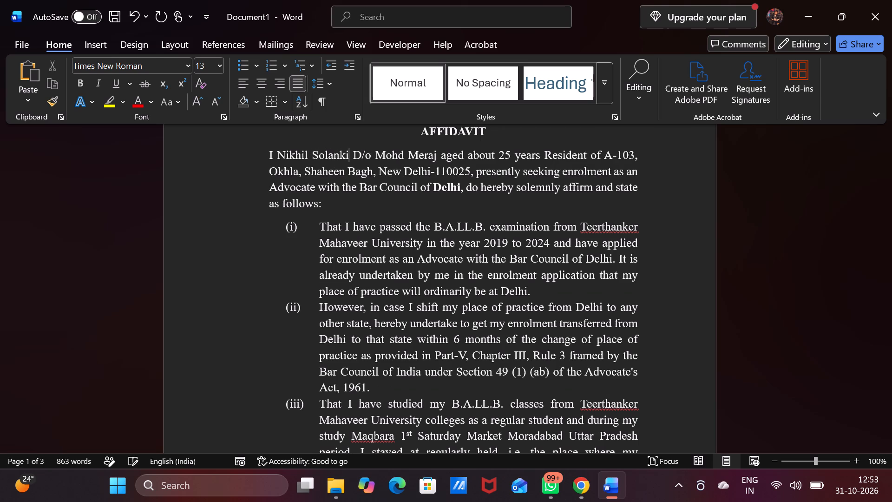
# Change the relation abbreviation after the applicant's name to S/o.
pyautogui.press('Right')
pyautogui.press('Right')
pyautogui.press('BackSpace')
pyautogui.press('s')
# Replace the father's name after S/o in the opening paragraph with the new applicant's father's name.
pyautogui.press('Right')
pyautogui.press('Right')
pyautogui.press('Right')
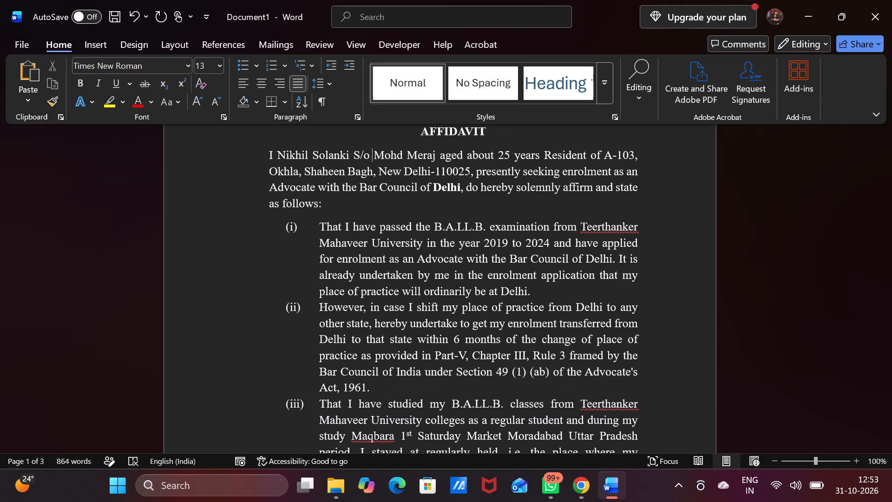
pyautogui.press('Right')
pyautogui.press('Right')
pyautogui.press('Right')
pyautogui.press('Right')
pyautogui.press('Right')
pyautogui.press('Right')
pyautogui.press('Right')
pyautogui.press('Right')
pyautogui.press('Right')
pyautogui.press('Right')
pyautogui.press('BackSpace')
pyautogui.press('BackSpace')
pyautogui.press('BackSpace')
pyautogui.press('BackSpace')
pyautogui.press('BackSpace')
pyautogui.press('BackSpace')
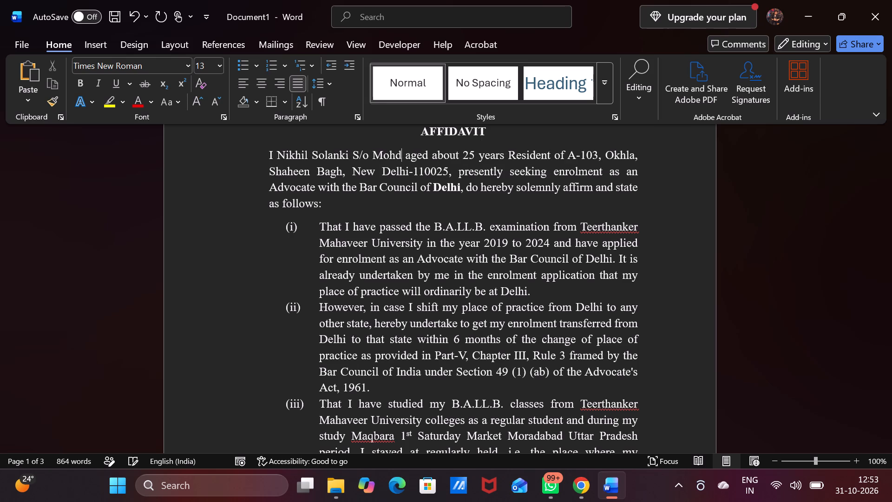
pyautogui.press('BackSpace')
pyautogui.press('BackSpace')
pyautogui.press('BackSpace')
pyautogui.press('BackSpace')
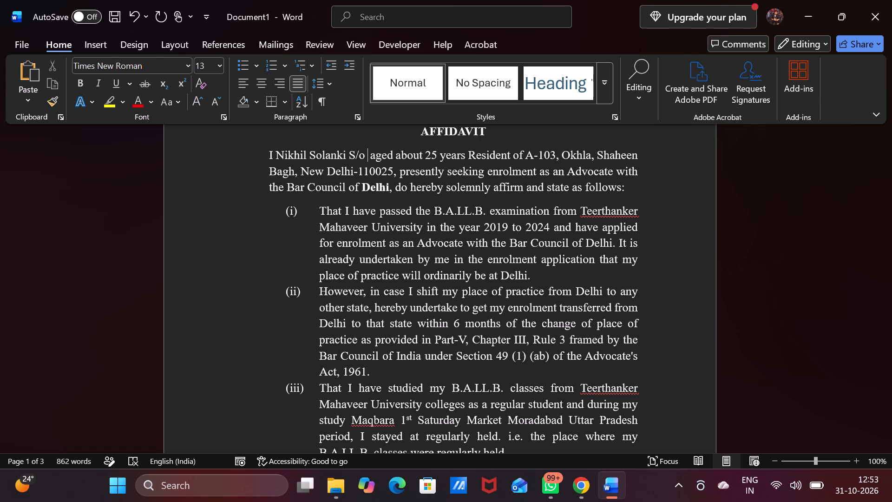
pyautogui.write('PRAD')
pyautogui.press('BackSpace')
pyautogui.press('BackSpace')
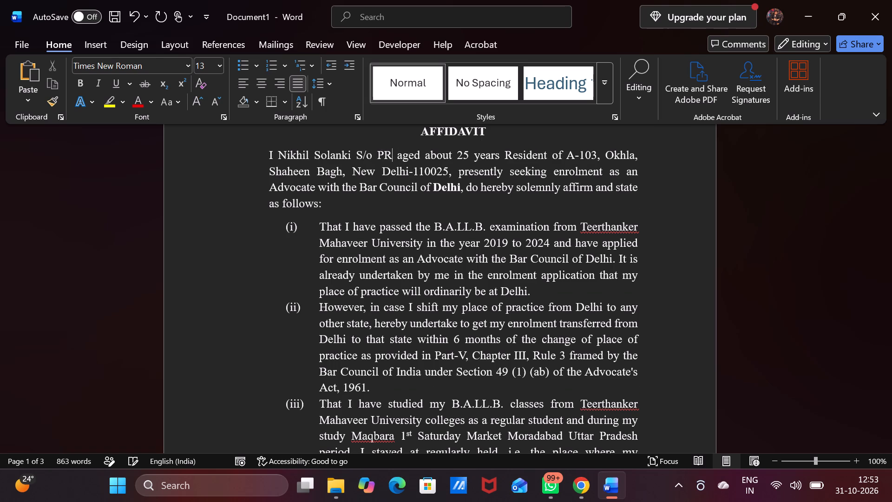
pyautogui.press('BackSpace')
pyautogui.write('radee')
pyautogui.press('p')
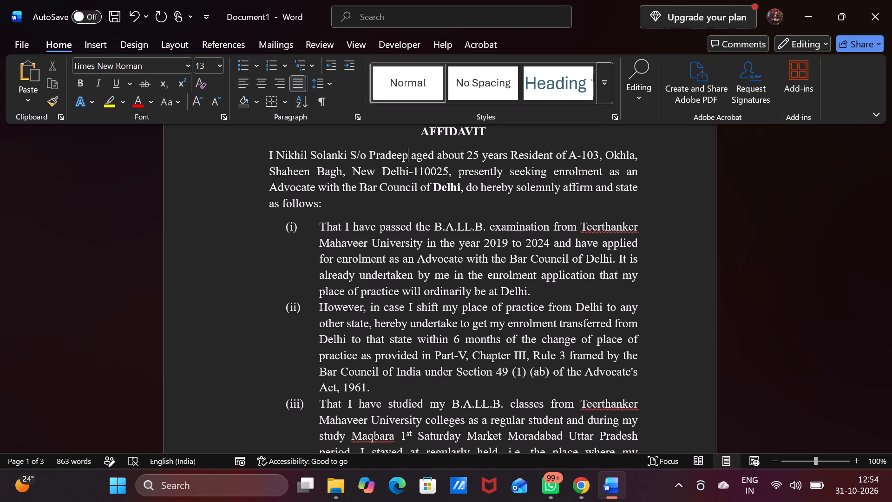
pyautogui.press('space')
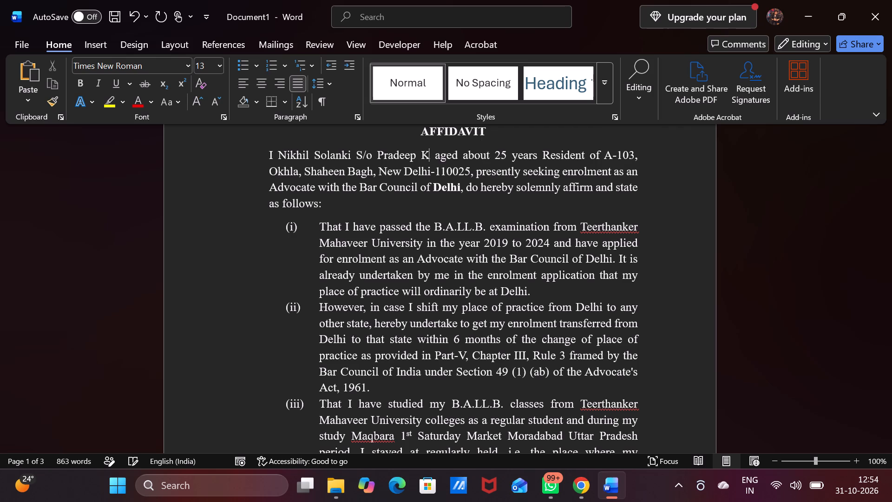
# Set the applicant's age in the opening paragraph to 28 years.
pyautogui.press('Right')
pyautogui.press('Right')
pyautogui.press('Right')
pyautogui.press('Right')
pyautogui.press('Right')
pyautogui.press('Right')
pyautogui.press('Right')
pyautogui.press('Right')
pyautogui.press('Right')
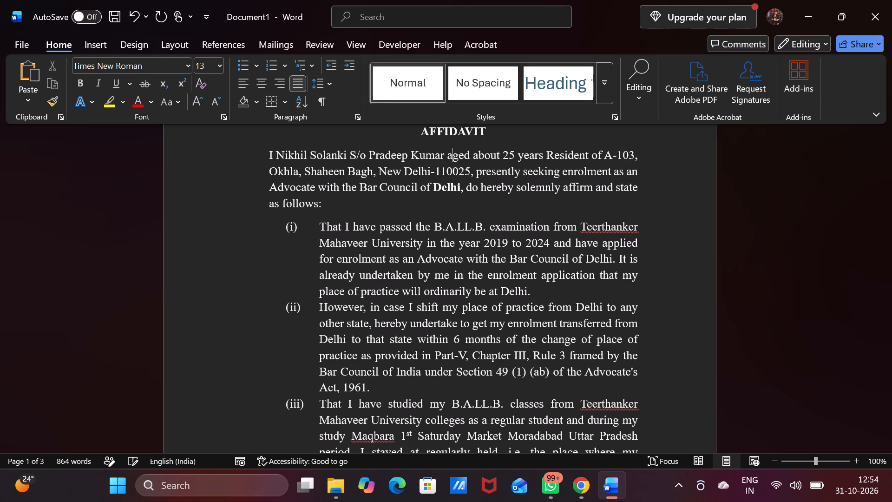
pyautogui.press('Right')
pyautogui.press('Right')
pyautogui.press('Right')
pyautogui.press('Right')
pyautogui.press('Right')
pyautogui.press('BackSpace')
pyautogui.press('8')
# Replace the last two digits of the postal code in the opening paragraph's address with those of the new applicant's.
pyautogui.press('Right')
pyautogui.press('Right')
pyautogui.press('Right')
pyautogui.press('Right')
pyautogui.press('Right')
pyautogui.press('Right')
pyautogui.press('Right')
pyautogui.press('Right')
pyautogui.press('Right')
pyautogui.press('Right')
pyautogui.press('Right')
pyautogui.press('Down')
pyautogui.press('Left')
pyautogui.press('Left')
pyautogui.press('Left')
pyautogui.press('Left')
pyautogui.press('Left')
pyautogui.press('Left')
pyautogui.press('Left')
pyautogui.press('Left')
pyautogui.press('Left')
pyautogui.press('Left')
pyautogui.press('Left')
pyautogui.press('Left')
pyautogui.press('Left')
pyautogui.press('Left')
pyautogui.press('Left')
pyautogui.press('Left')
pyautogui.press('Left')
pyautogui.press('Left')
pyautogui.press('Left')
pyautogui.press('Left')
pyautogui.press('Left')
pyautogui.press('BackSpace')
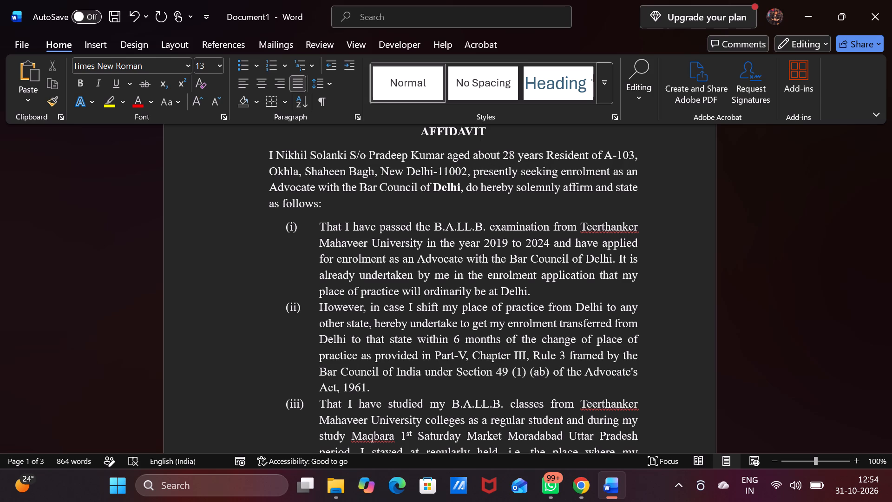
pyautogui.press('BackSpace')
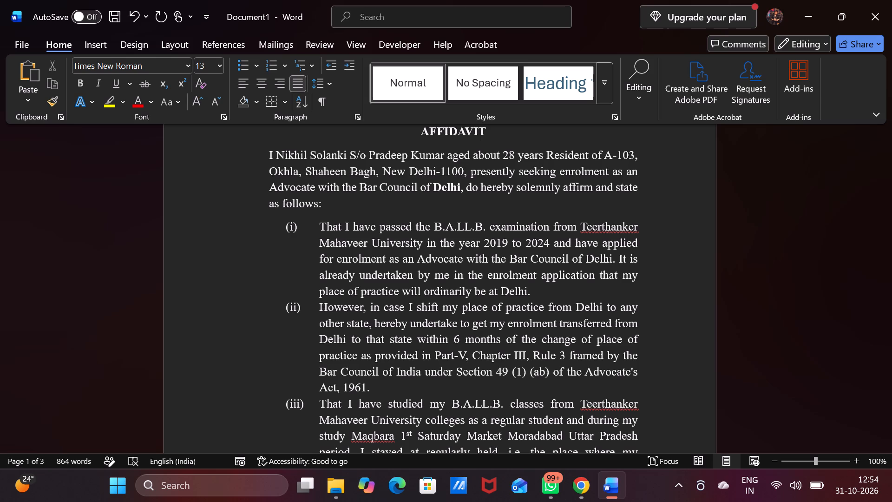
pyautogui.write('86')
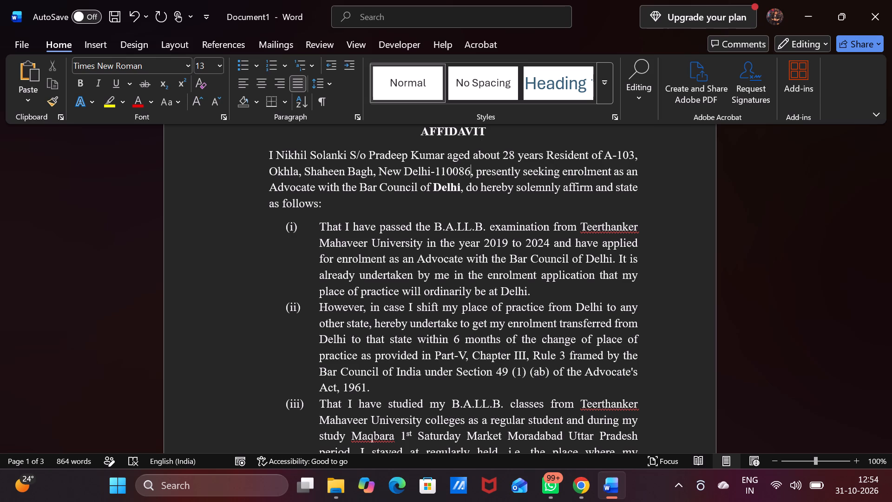
# Delete the previous applicant's house number and locality between "Resident of" and "New Delhi" in the opening paragraph, keeping both phrases.
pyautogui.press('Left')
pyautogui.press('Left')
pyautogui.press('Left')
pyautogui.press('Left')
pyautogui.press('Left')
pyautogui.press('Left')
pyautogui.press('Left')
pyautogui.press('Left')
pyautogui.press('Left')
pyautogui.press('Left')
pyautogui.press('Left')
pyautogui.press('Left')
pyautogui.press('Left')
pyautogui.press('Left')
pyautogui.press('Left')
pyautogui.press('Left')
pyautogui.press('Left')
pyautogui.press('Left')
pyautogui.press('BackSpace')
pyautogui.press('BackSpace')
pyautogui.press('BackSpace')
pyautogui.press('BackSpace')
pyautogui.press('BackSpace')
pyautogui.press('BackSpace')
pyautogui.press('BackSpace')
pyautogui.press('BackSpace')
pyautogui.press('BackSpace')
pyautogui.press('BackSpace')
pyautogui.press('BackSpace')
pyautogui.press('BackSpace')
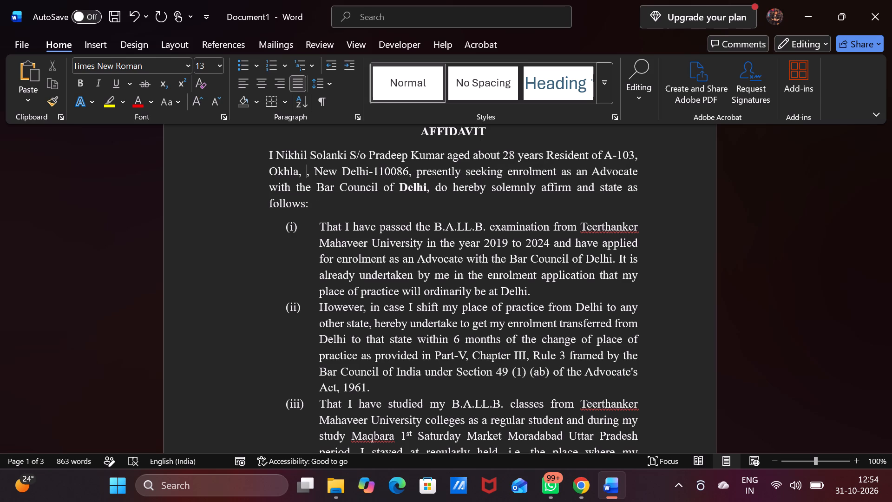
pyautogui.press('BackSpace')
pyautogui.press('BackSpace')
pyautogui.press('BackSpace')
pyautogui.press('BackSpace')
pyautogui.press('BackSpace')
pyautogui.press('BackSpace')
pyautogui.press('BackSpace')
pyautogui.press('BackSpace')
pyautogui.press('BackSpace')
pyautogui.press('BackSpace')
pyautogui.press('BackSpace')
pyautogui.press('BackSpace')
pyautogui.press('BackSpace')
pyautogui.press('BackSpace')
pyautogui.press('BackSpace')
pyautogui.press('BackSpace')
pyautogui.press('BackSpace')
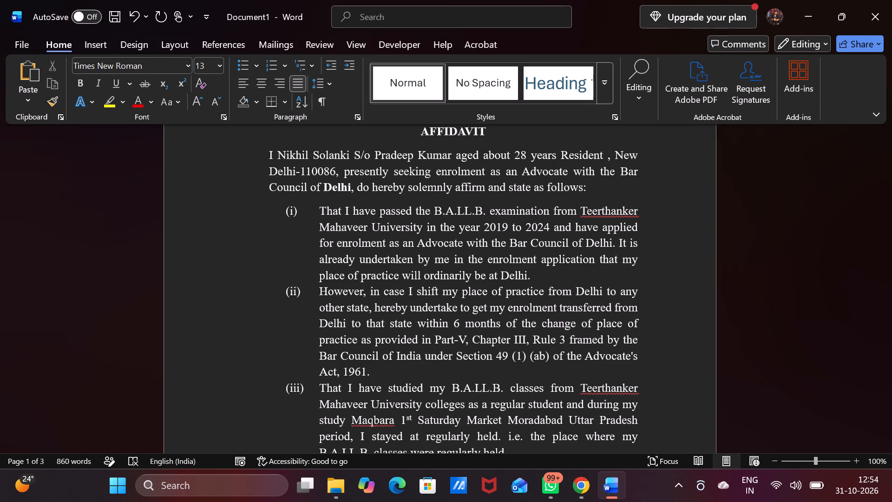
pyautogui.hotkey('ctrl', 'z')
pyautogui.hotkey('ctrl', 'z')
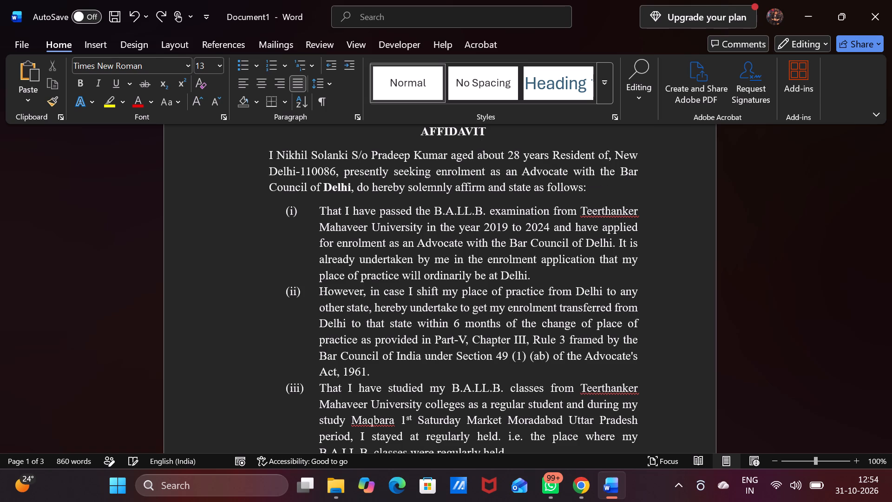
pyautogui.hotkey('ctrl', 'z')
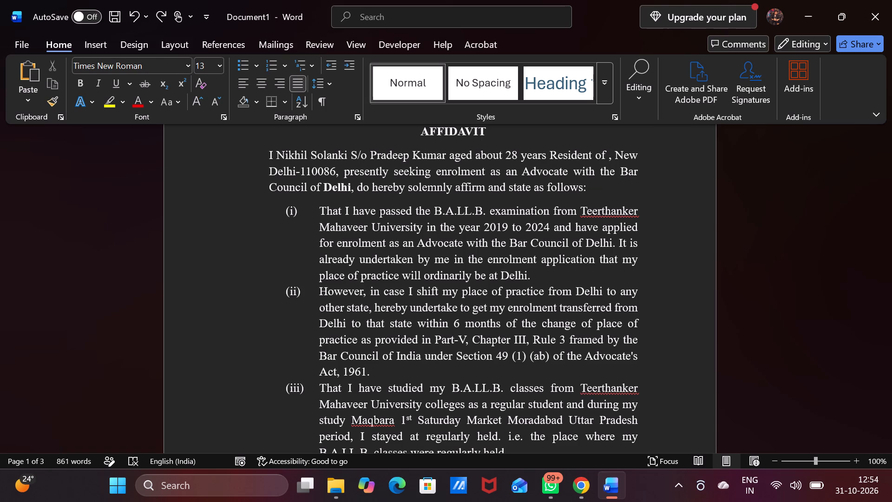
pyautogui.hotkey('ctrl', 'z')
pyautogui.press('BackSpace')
# Enter the new applicant's house number, phase and locality between "Resident of" and "New Delhi" in the opening paragraph.
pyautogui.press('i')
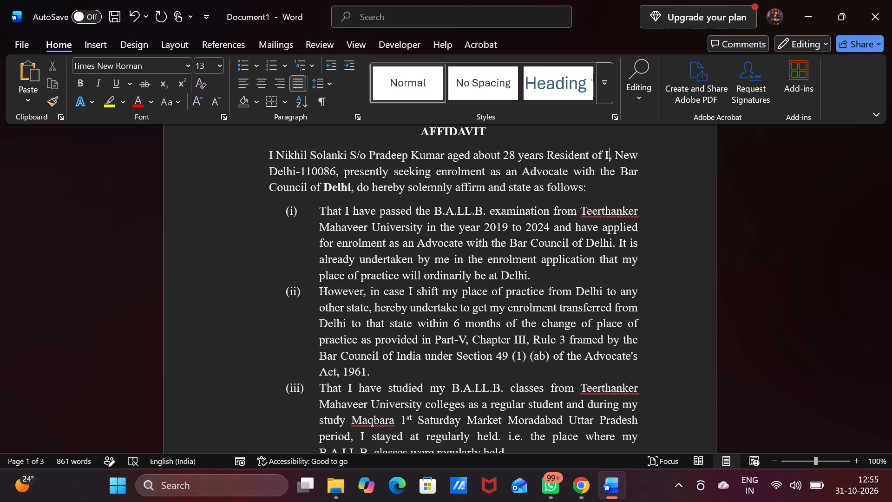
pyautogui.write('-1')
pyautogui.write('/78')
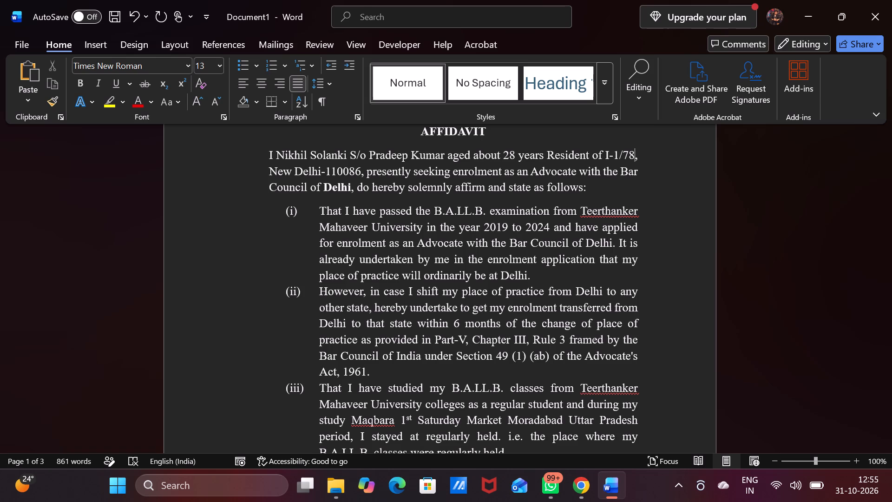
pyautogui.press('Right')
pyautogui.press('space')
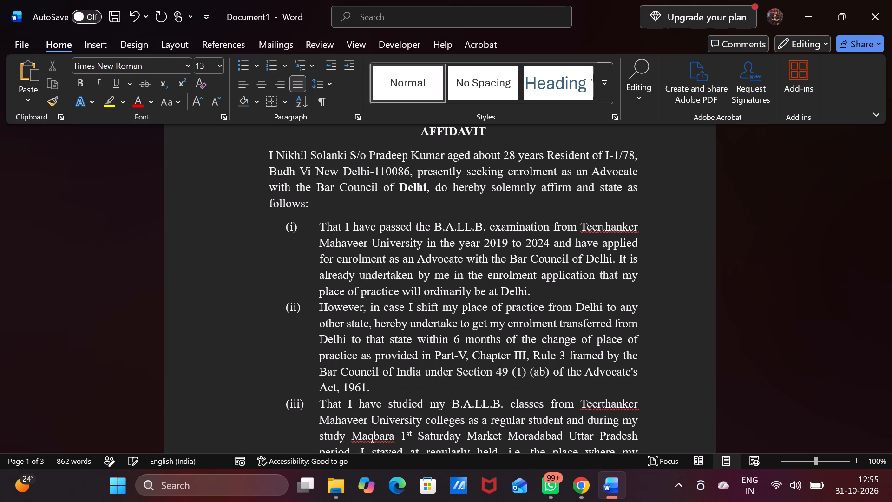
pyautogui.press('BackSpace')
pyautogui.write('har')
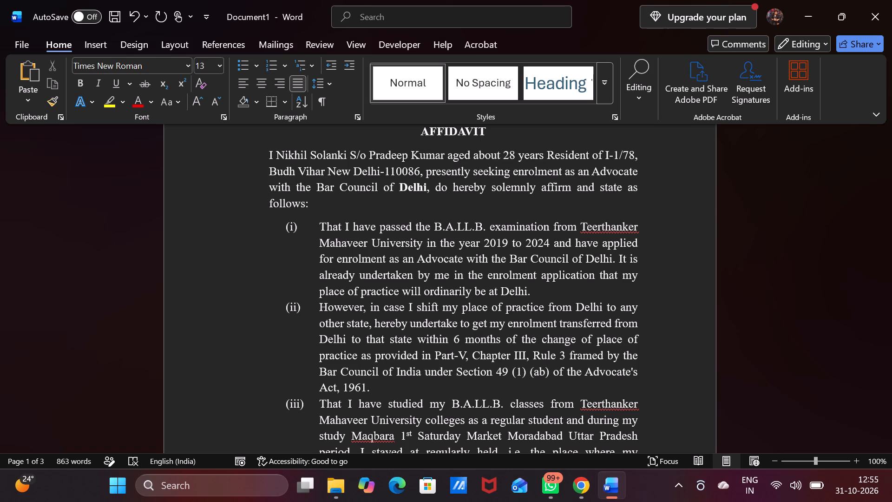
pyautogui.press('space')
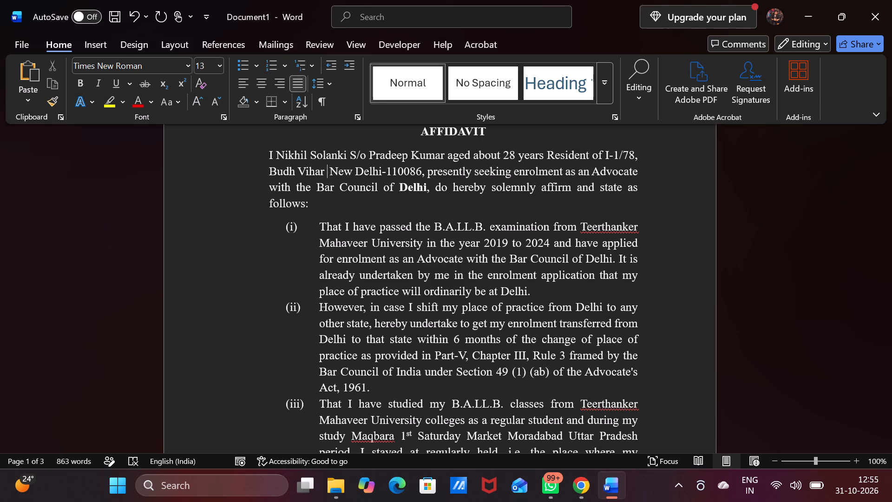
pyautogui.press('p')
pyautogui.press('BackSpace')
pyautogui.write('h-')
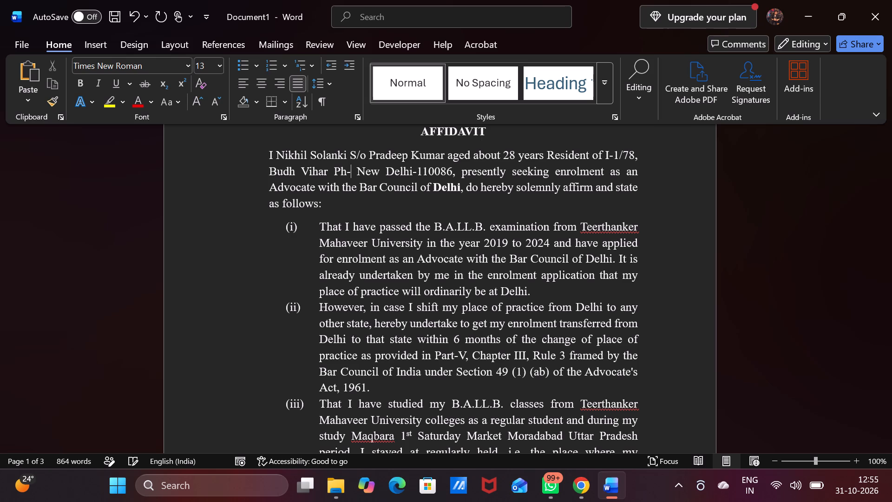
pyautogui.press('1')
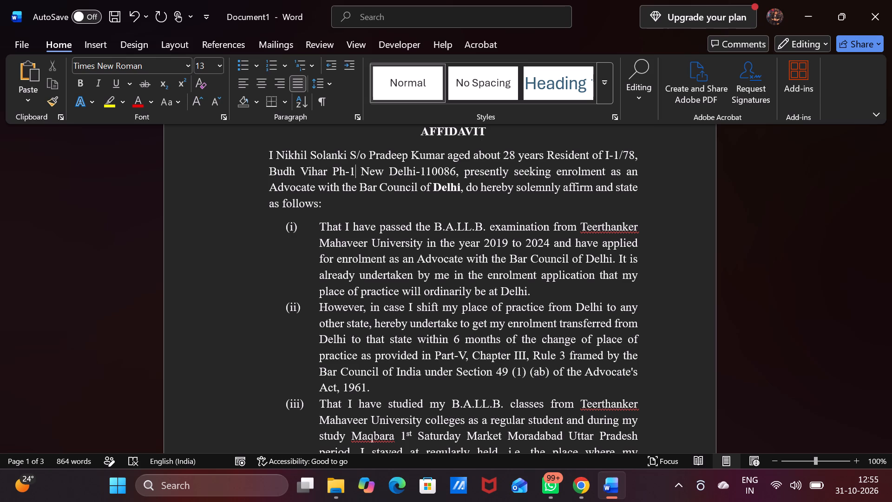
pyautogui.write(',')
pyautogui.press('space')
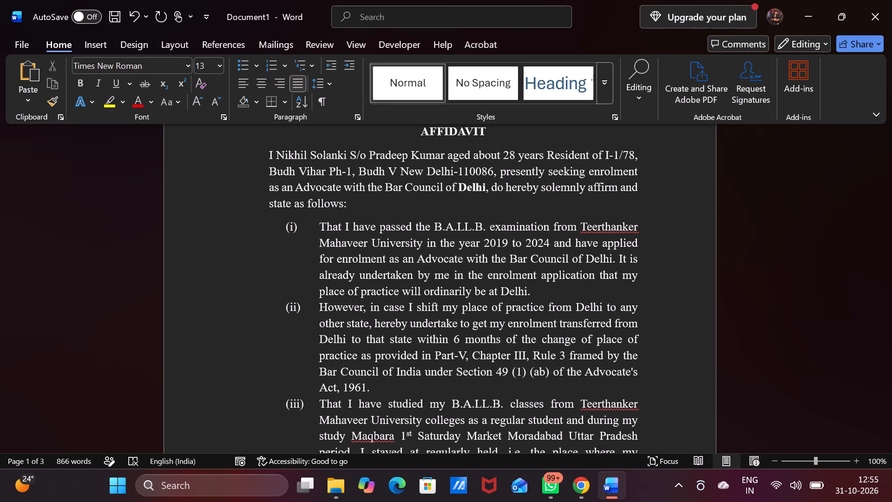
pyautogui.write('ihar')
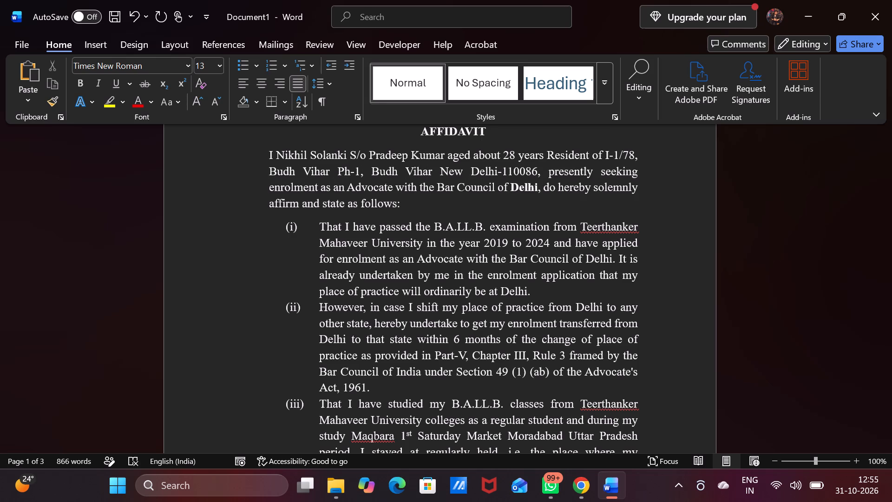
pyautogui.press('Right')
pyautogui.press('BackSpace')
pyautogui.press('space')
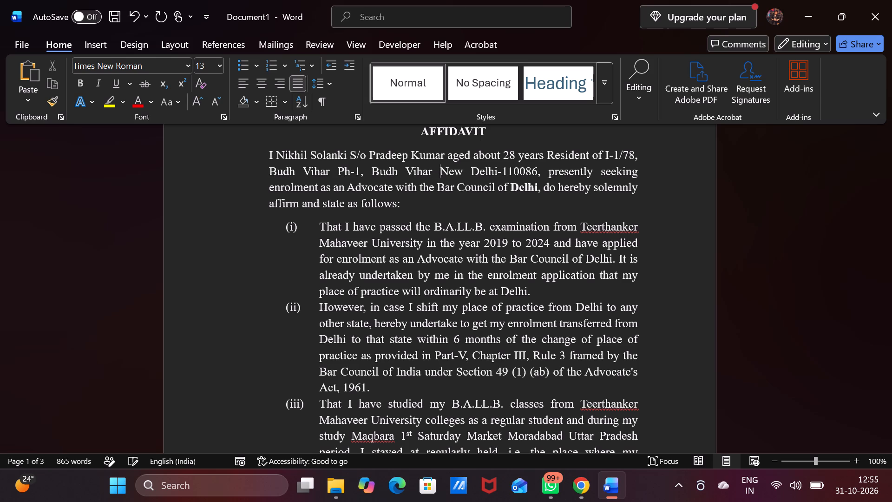
# Start saving the new affidavit document.
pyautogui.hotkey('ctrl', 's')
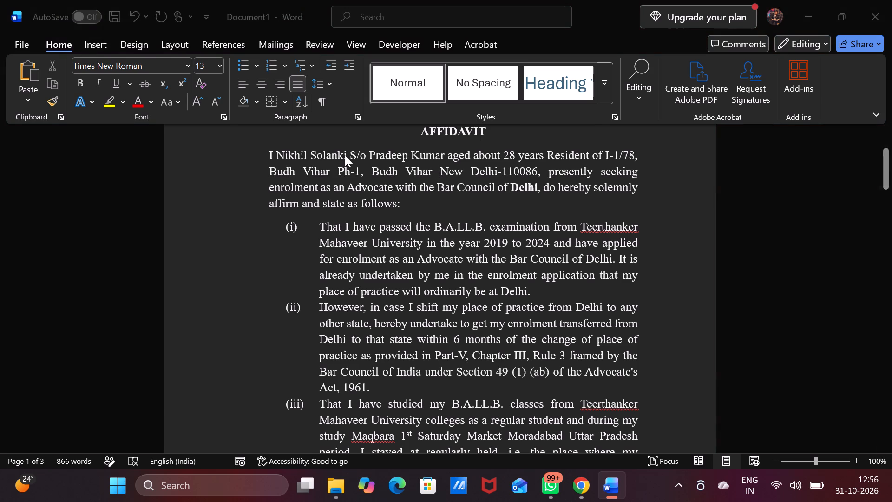
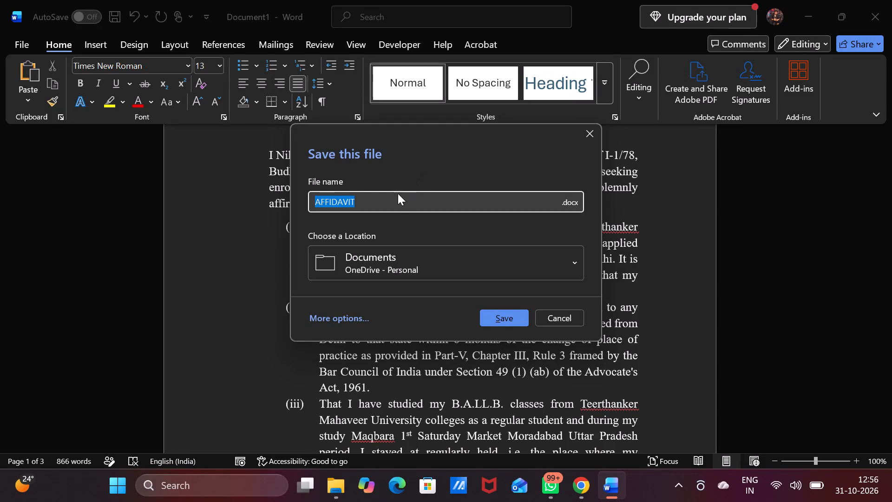
# Append the new applicant's name in lowercase to the file name AFFIDAVIT and save the document in the OneDrive Documents folder.
pyautogui.click(388, 200)
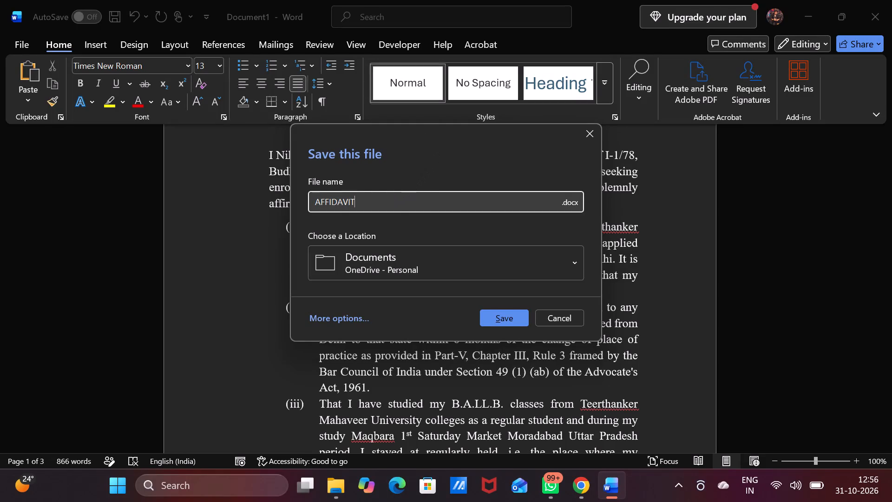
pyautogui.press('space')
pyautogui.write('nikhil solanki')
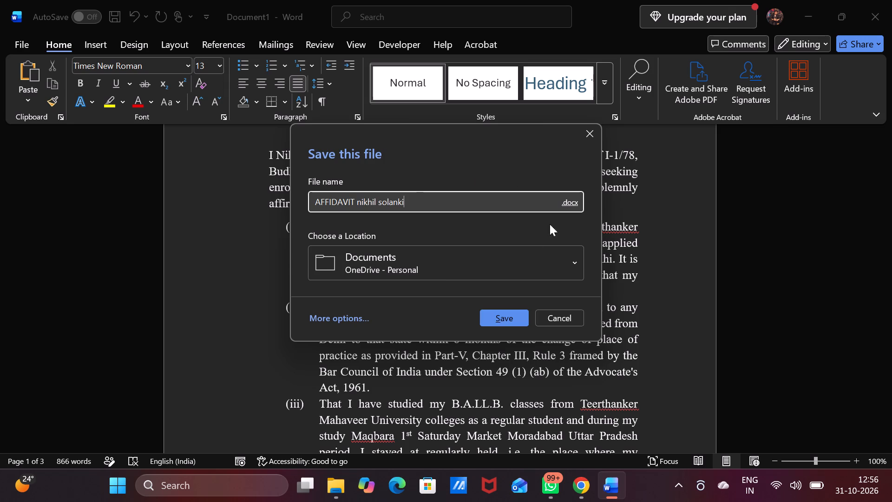
pyautogui.click(493, 318)
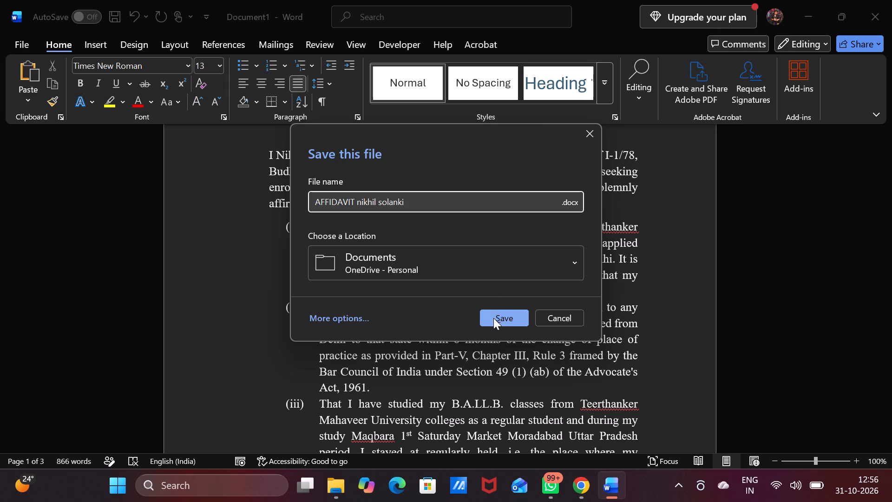
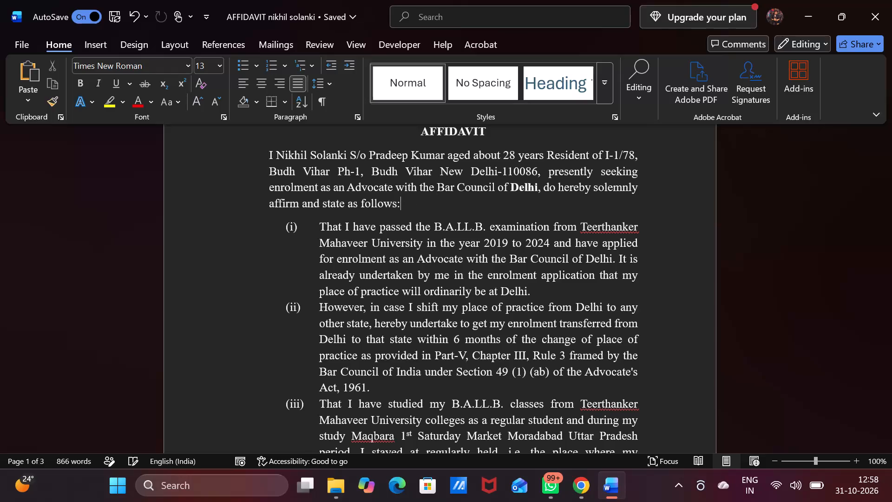
# Delete the B.A. prefix from the degree name in clause (i) so the examination reads LL.B.
pyautogui.press('Down')
pyautogui.press('Right')
pyautogui.press('Right')
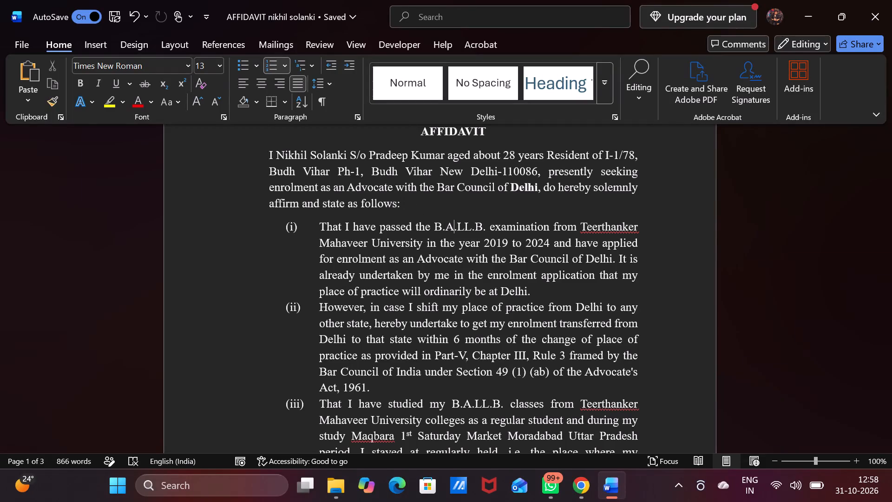
pyautogui.press('Right')
pyautogui.press('BackSpace')
pyautogui.press('BackSpace')
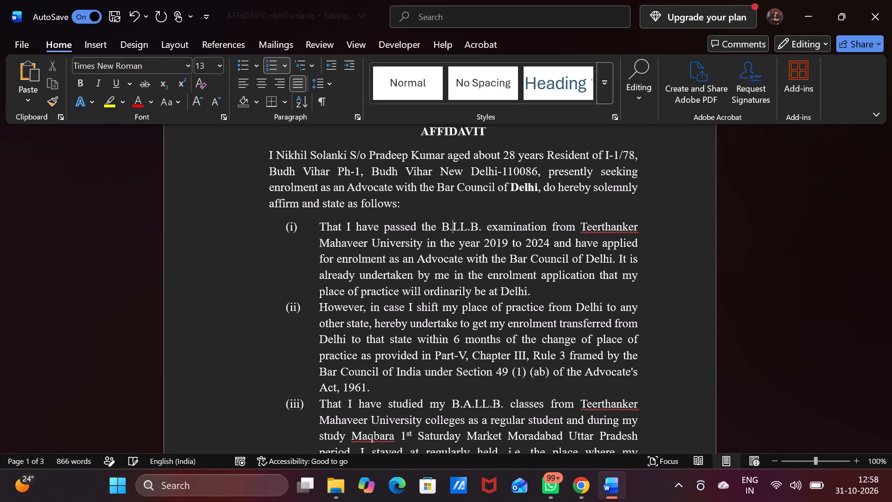
pyautogui.press('BackSpace')
pyautogui.press('BackSpace')
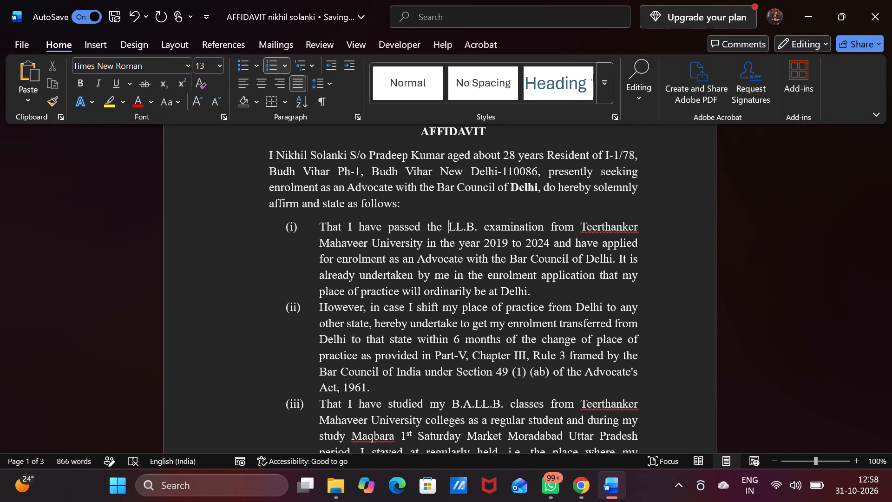
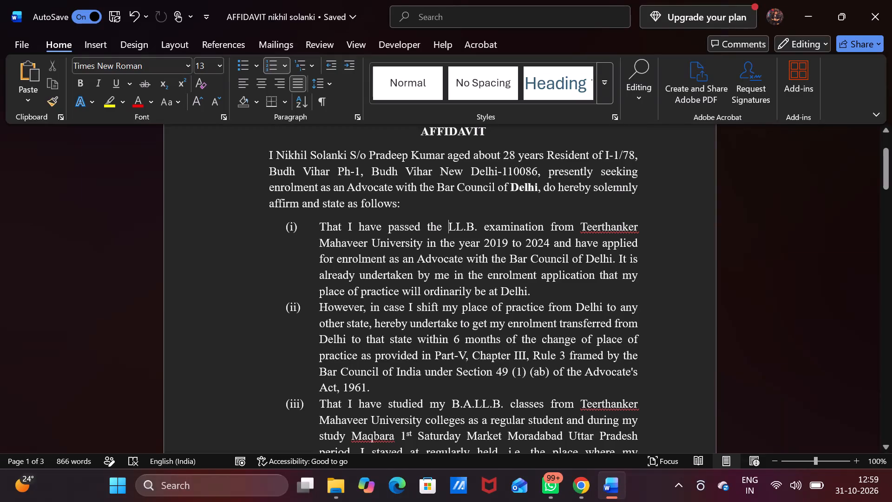
# Replace Teerthanker Mahaveer in clause (i)'s university name with North East Frontier Technical and save the document.
pyautogui.click(366, 241)
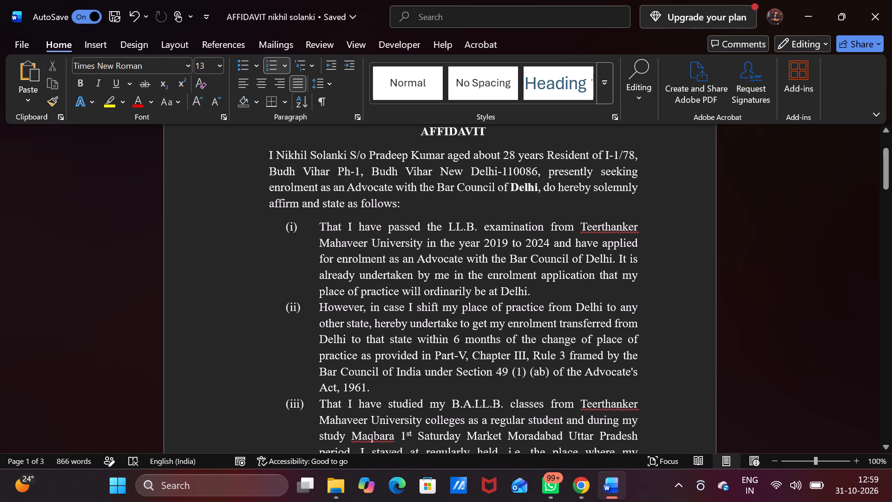
pyautogui.press('BackSpace')
pyautogui.press('BackSpace')
pyautogui.press('BackSpace')
pyautogui.press('BackSpace')
pyautogui.press('BackSpace')
pyautogui.press('BackSpace')
pyautogui.press('BackSpace')
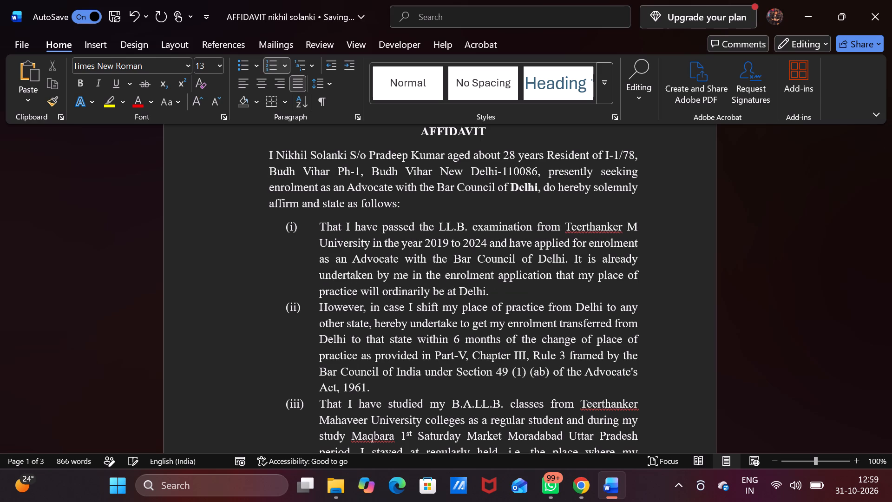
pyautogui.press('BackSpace')
pyautogui.press('BackSpace')
pyautogui.press('BackSpace')
pyautogui.press('BackSpace')
pyautogui.press('BackSpace')
pyautogui.press('BackSpace')
pyautogui.press('BackSpace')
pyautogui.press('BackSpace')
pyautogui.press('BackSpace')
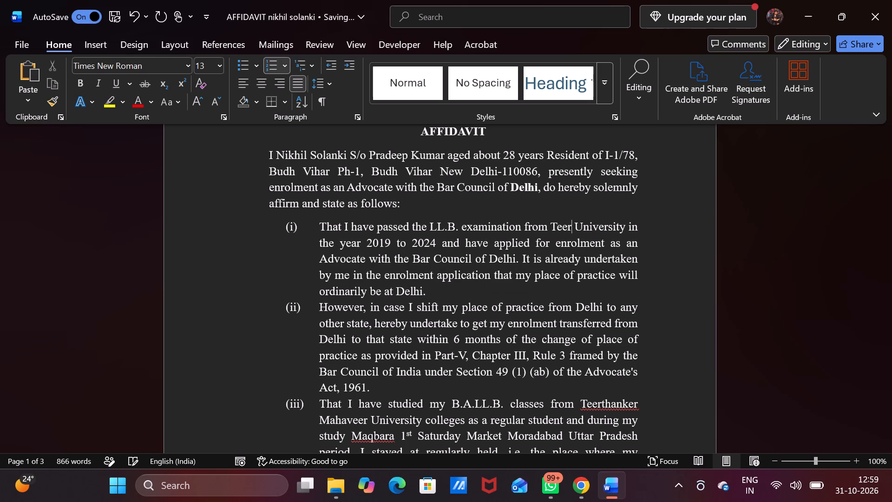
pyautogui.press('BackSpace')
pyautogui.press('BackSpace')
pyautogui.press('BackSpace')
pyautogui.press('BackSpace')
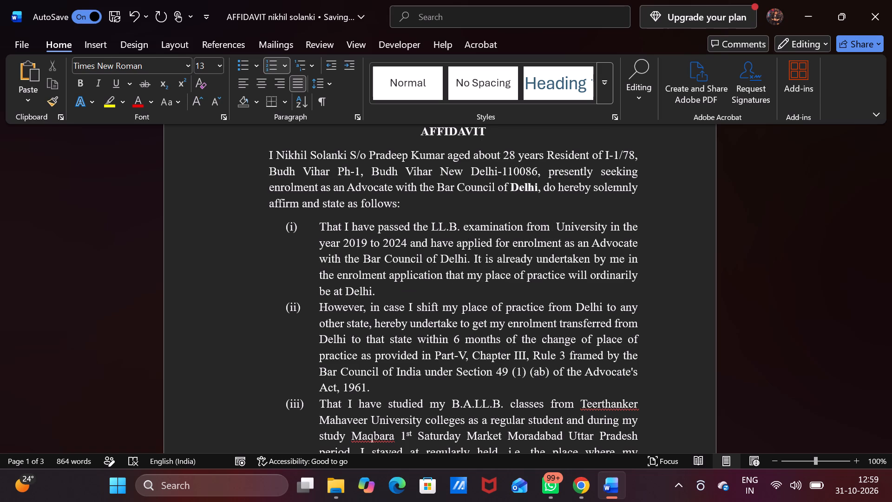
pyautogui.press('n')
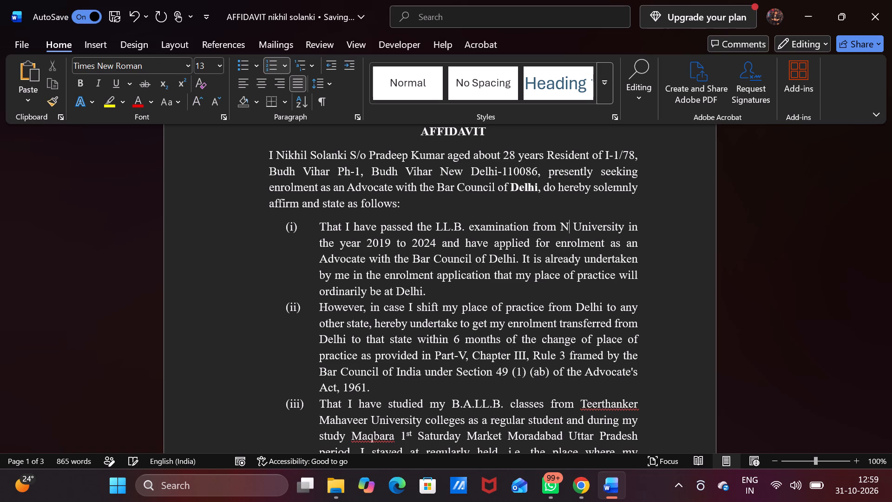
pyautogui.write('orth')
pyautogui.press('space')
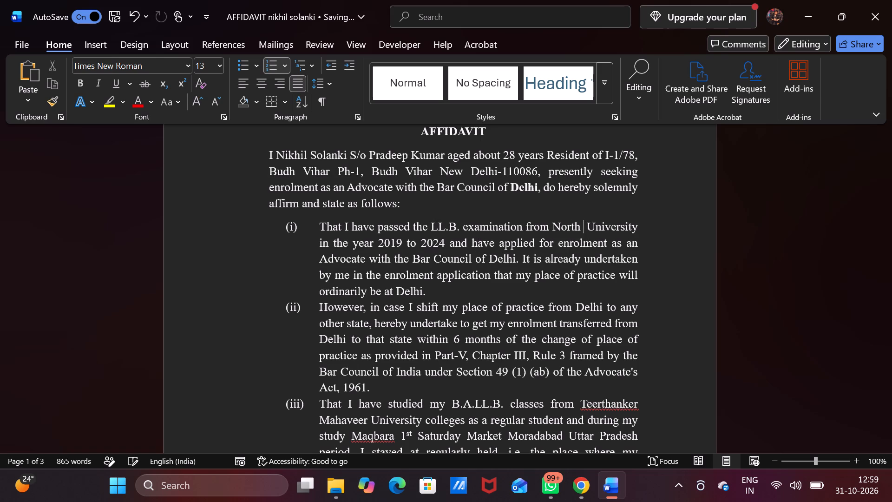
pyautogui.press('e')
pyautogui.write('ast')
pyautogui.press('space')
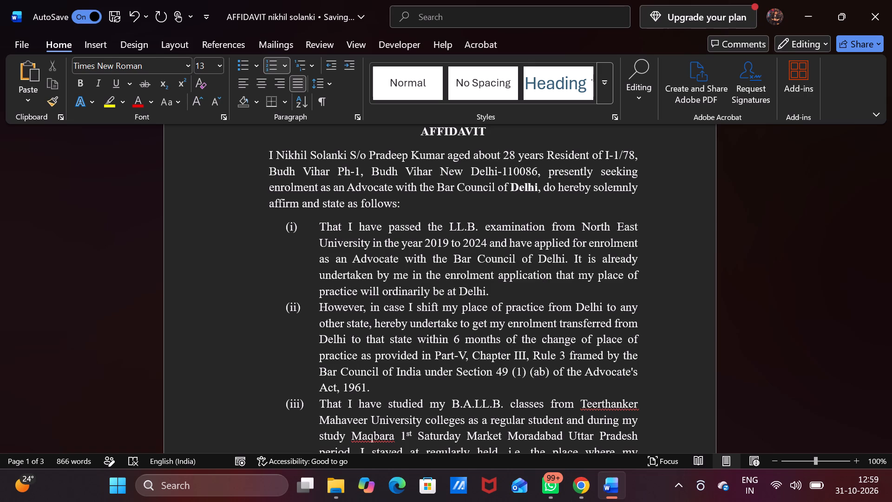
pyautogui.press('f')
pyautogui.press('r')
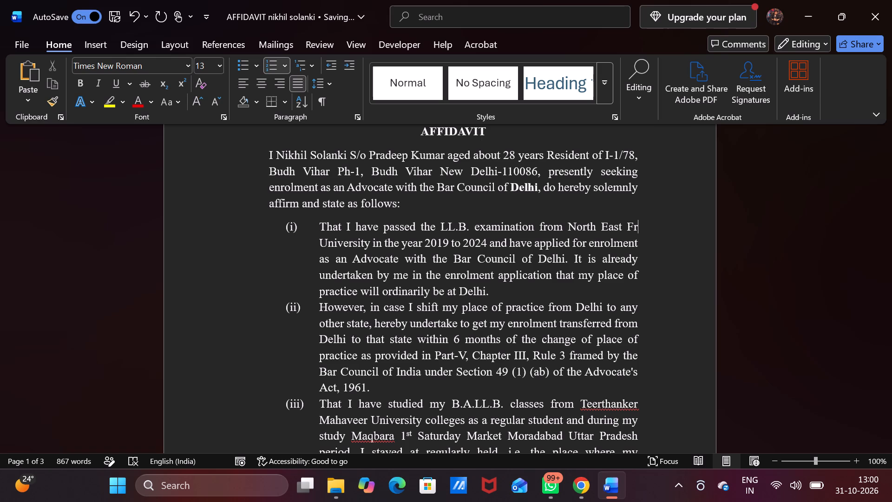
pyautogui.press('o')
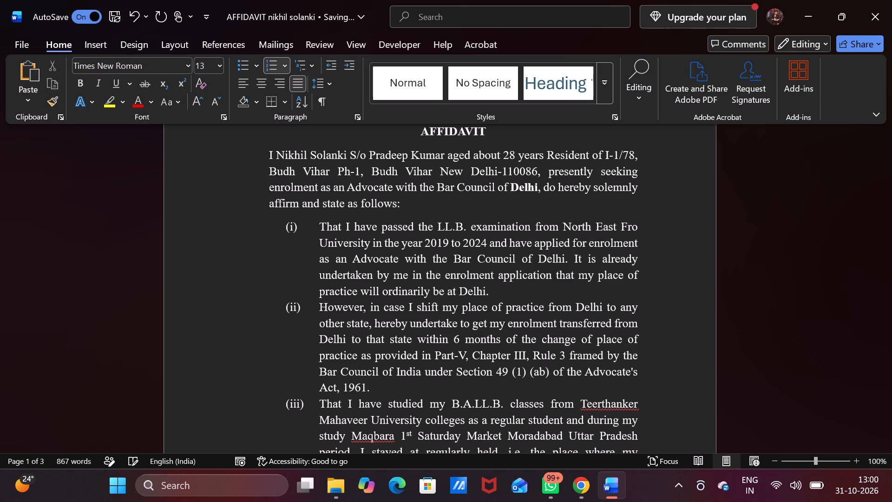
pyautogui.write('ntier')
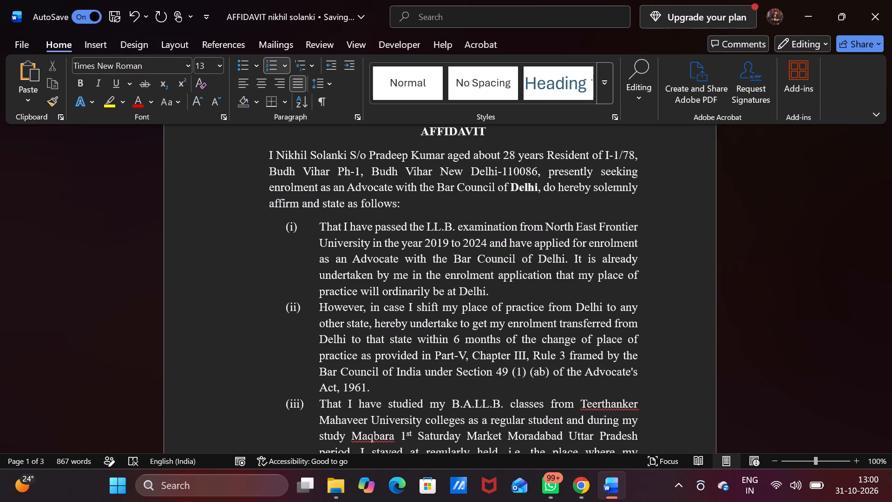
pyautogui.press('space')
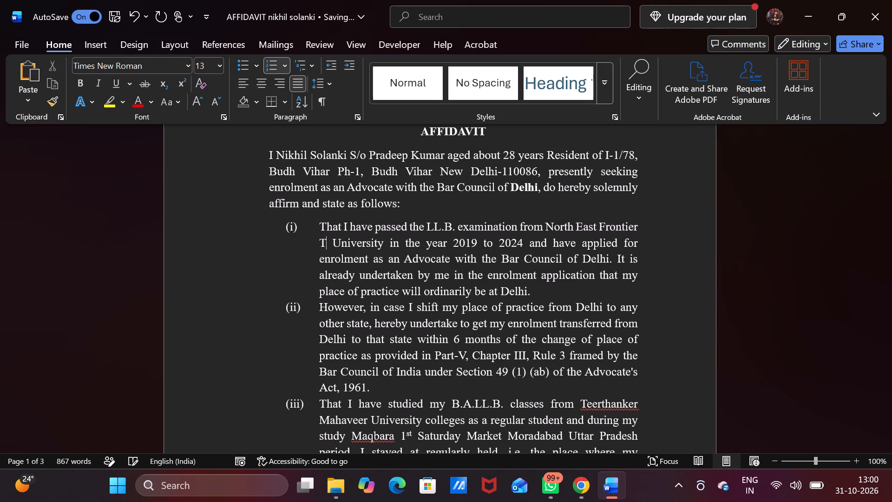
pyautogui.write('ech')
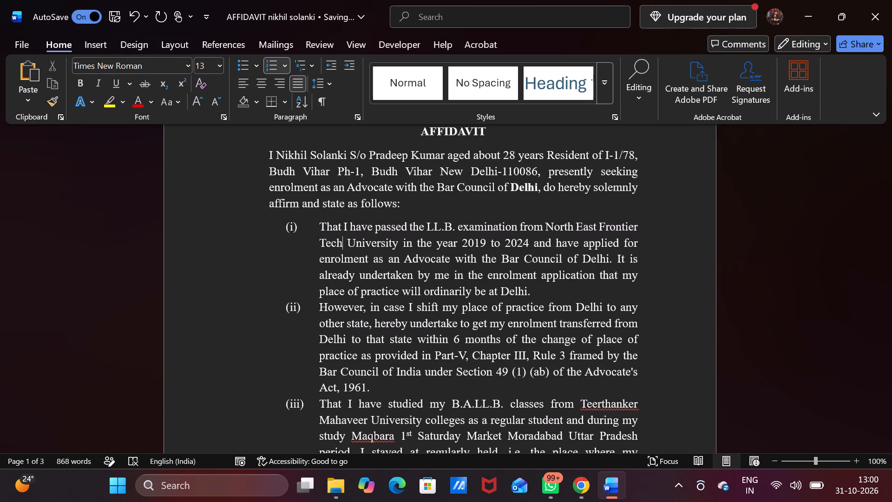
pyautogui.write('nical')
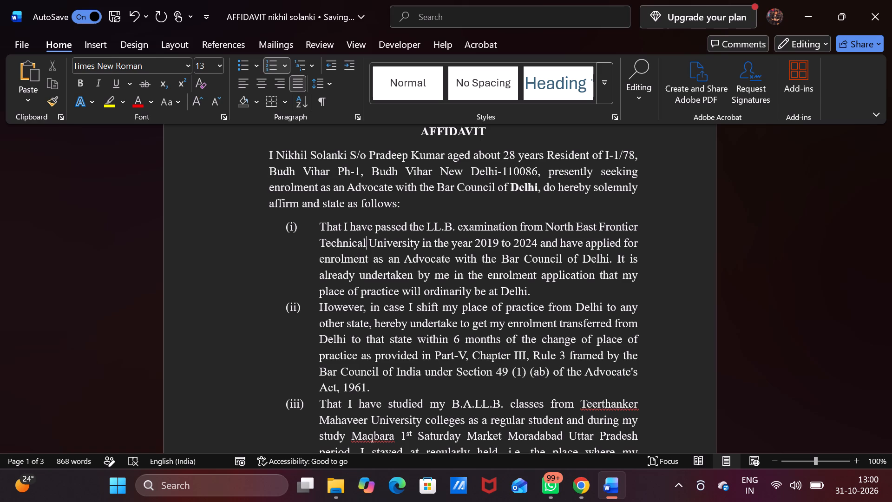
pyautogui.hotkey('ctrl', 's')
# Set the starting year of the LL.B. study period in clause (i) to 2022 and save the document.
pyautogui.press('Right')
pyautogui.press('Right')
pyautogui.press('Right')
pyautogui.press('Right')
pyautogui.press('Right')
pyautogui.press('Right')
pyautogui.press('Right')
pyautogui.press('Right')
pyautogui.press('Right')
pyautogui.press('Right')
pyautogui.press('Right')
pyautogui.press('Right')
pyautogui.press('Right')
pyautogui.press('Right')
pyautogui.press('Right')
pyautogui.press('Right')
pyautogui.press('Right')
pyautogui.press('Right')
pyautogui.press('Right')
pyautogui.press('Right')
pyautogui.press('Right')
pyautogui.press('Right')
pyautogui.press('BackSpace')
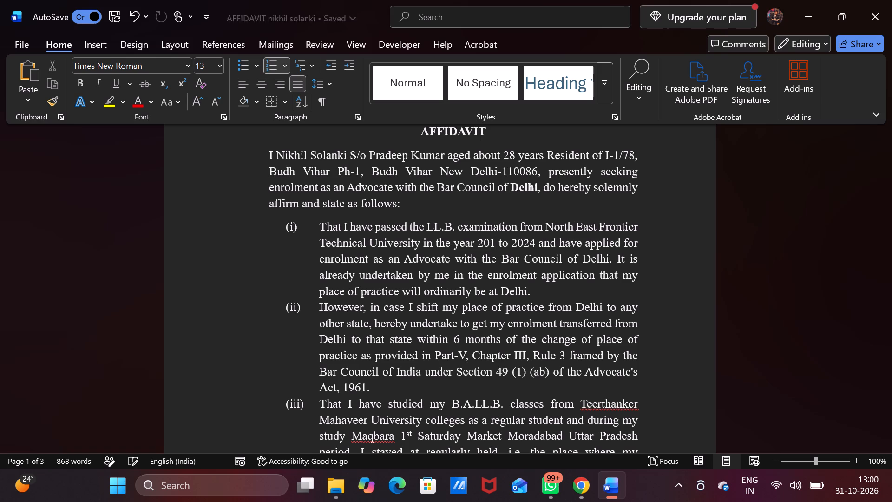
pyautogui.press('BackSpace')
pyautogui.write('22')
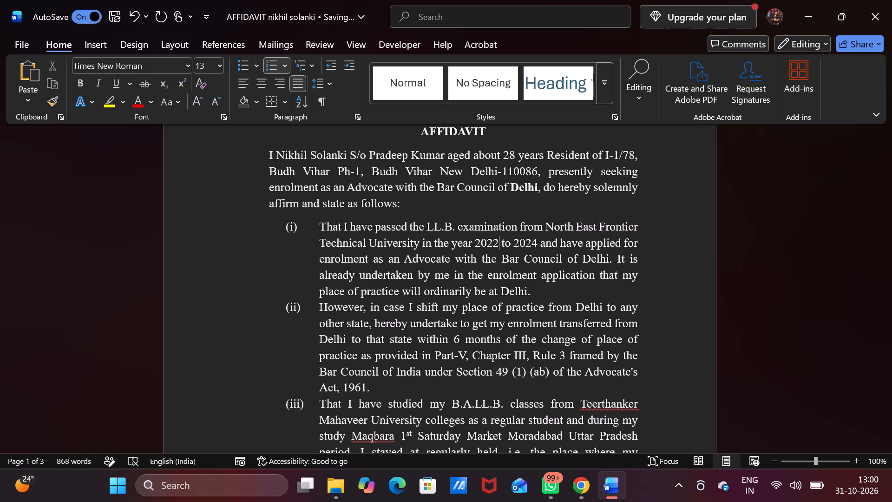
pyautogui.hotkey('ctrl', 's')
# Delete the B.A. prefix from the first degree name in clause (iii) so it reads LL.B. classes.
pyautogui.press('Down')
pyautogui.press('Down')
pyautogui.press('Down')
pyautogui.press('Down')
pyautogui.press('Down')
pyautogui.press('Down')
pyautogui.press('Down')
pyautogui.press('Down')
pyautogui.press('Down')
pyautogui.press('Down')
pyautogui.press('Left')
pyautogui.press('Left')
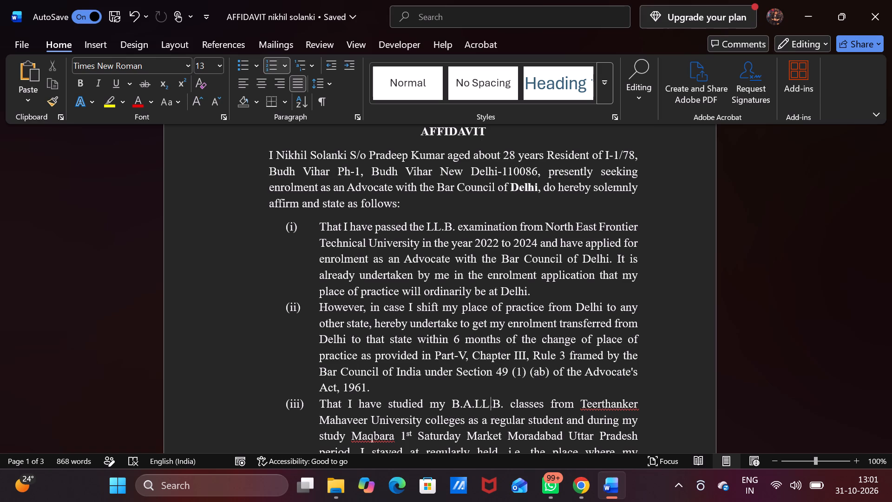
pyautogui.press('Left')
pyautogui.press('Left')
pyautogui.press('BackSpace')
pyautogui.press('BackSpace')
pyautogui.press('BackSpace')
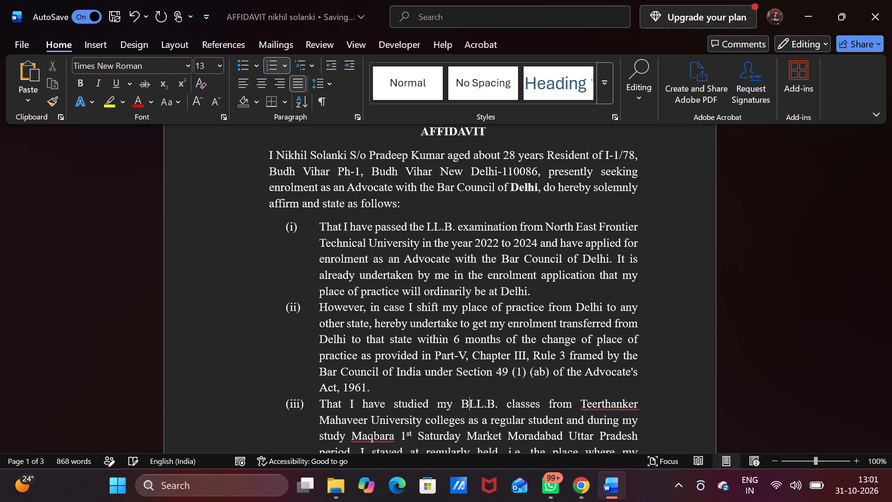
pyautogui.press('BackSpace')
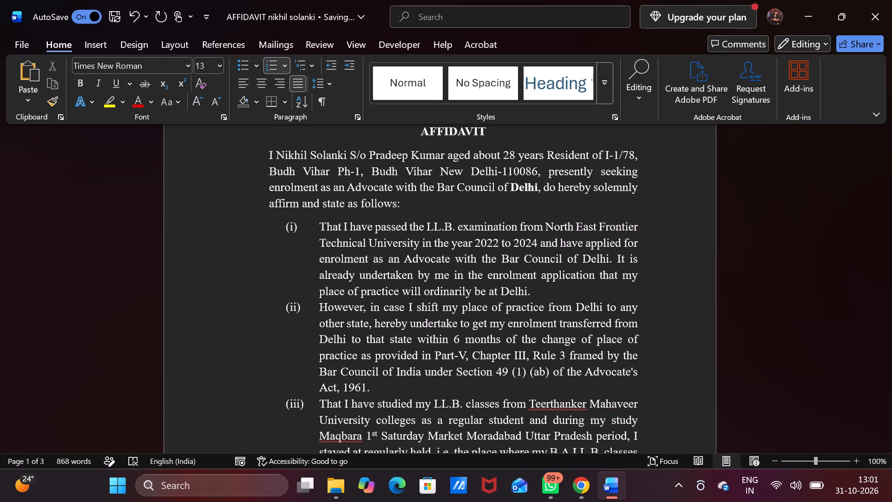
# Copy the full name North East Frontier Technical University from clause (i).
pyautogui.click(544, 228)
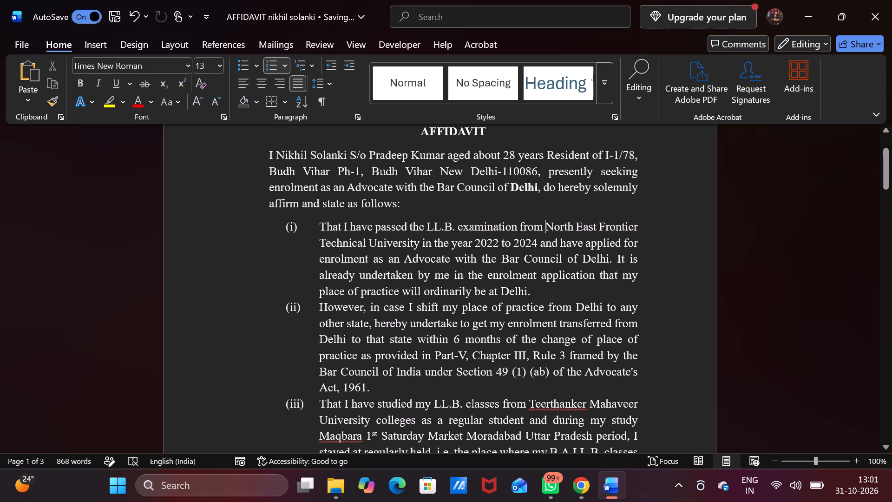
pyautogui.hotkey('shift', 'Down')
pyautogui.hotkey('shift', 'Left')
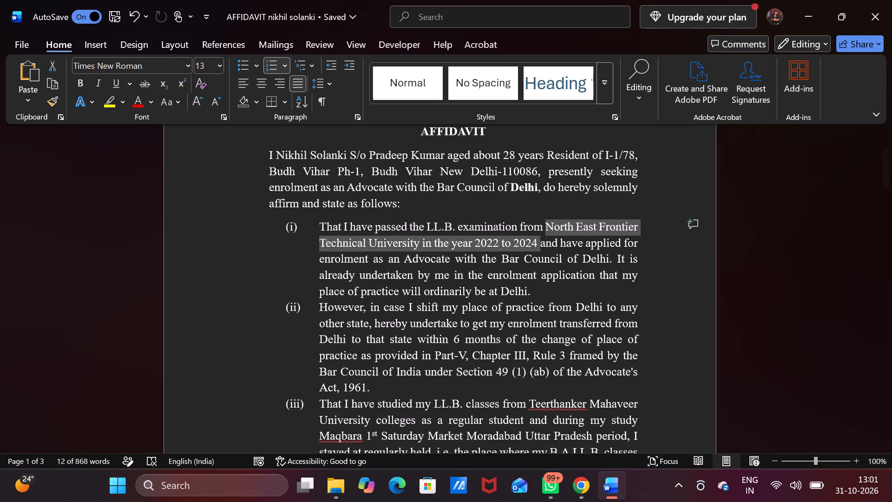
pyautogui.hotkey('shift', 'Left')
pyautogui.hotkey('shift', 'Left')
pyautogui.hotkey('shift', 'Left')
pyautogui.hotkey('shift', 'Left')
pyautogui.hotkey('shift', 'Left')
pyautogui.hotkey('shift', 'Left')
pyautogui.hotkey('shift', 'Left')
pyautogui.hotkey('shift', 'Left')
pyautogui.hotkey('shift', 'Left')
pyautogui.hotkey('shift', 'Left')
pyautogui.hotkey('shift', 'Left')
pyautogui.hotkey('shift', 'Left')
pyautogui.hotkey('shift', 'Left')
pyautogui.hotkey('shift', 'Left')
pyautogui.hotkey('shift', 'Left')
pyautogui.hotkey('shift', 'Left')
pyautogui.hotkey('shift', 'Left')
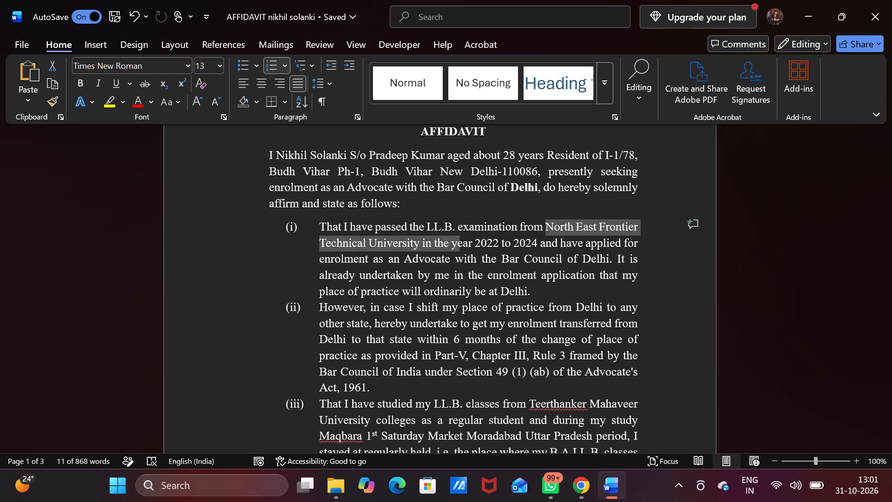
pyautogui.hotkey('shift', 'Left')
pyautogui.hotkey('shift', 'Left')
pyautogui.hotkey('shift', 'Left')
pyautogui.hotkey('shift', 'Left')
pyautogui.hotkey('shift', 'Left')
pyautogui.hotkey('shift', 'Left')
pyautogui.hotkey('shift', 'Left')
pyautogui.hotkey('shift', 'Left')
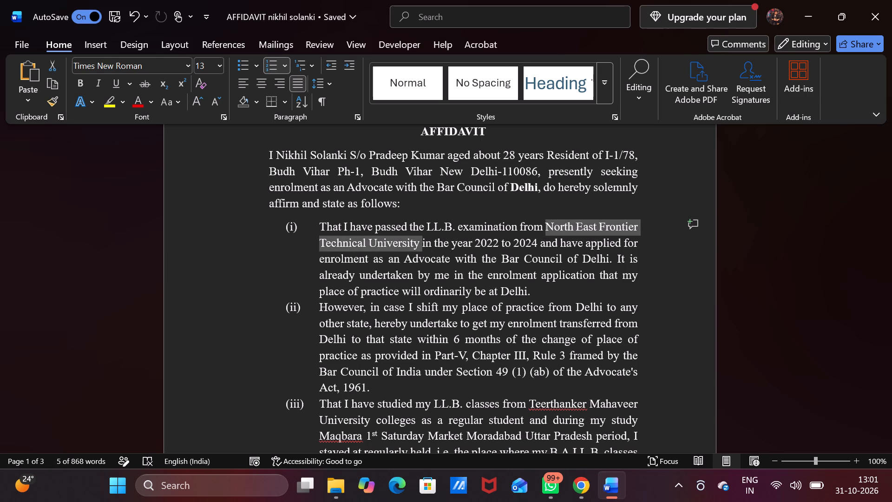
pyautogui.hotkey('shift', 'Left')
pyautogui.hotkey('ctrl', 'c')
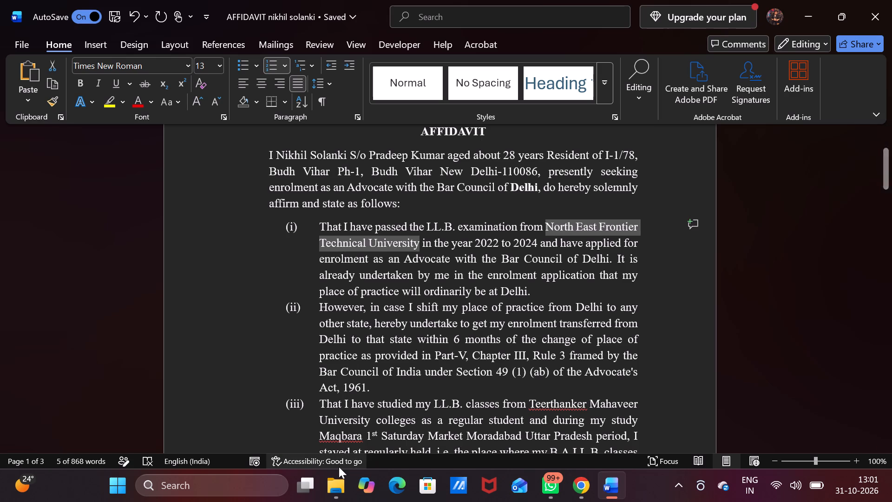
# Replace Teerthanker Mahaveer in clause (iii) with the copied name North East Frontier Technical University.
pyautogui.click(369, 422)
pyautogui.press('Left')
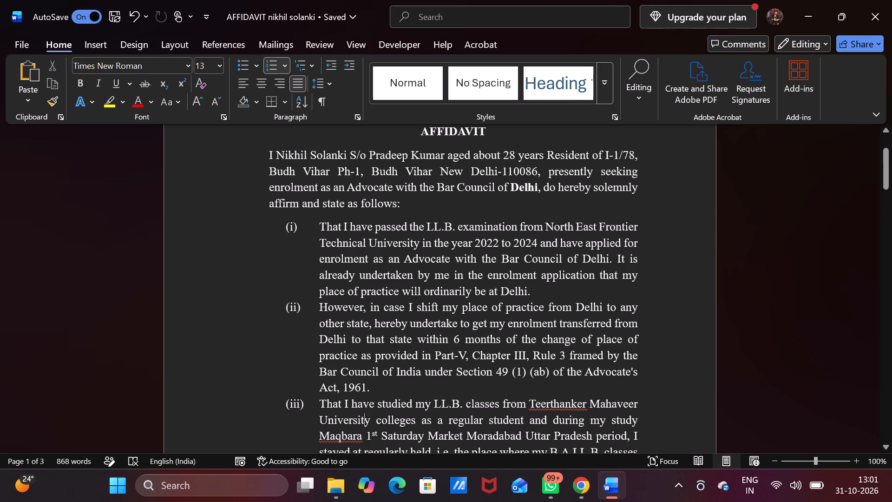
pyautogui.press('Left')
pyautogui.press('Left')
pyautogui.press('Left')
pyautogui.press('Left')
pyautogui.press('Left')
pyautogui.press('Left')
pyautogui.press('Left')
pyautogui.press('Left')
pyautogui.press('Left')
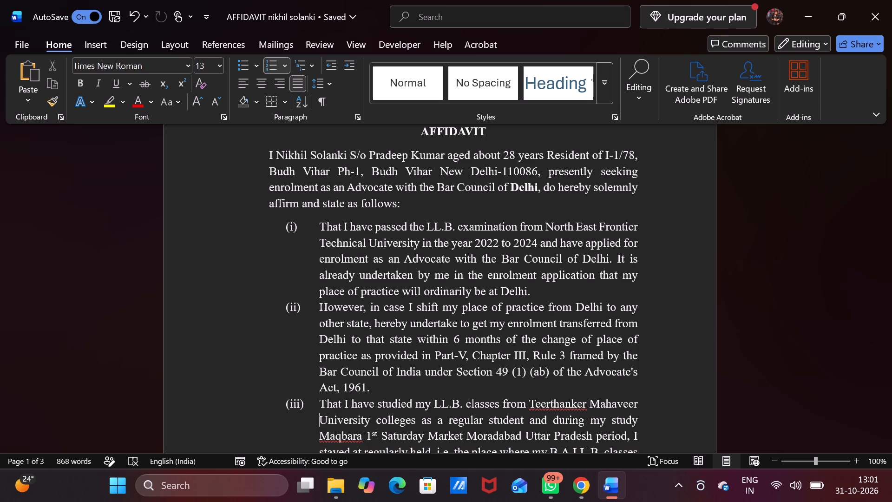
pyautogui.press('BackSpace')
pyautogui.press('BackSpace')
pyautogui.press('BackSpace')
pyautogui.press('BackSpace')
pyautogui.press('BackSpace')
pyautogui.press('BackSpace')
pyautogui.press('BackSpace')
pyautogui.press('BackSpace')
pyautogui.press('BackSpace')
pyautogui.press('BackSpace')
pyautogui.press('BackSpace')
pyautogui.press('BackSpace')
pyautogui.press('BackSpace')
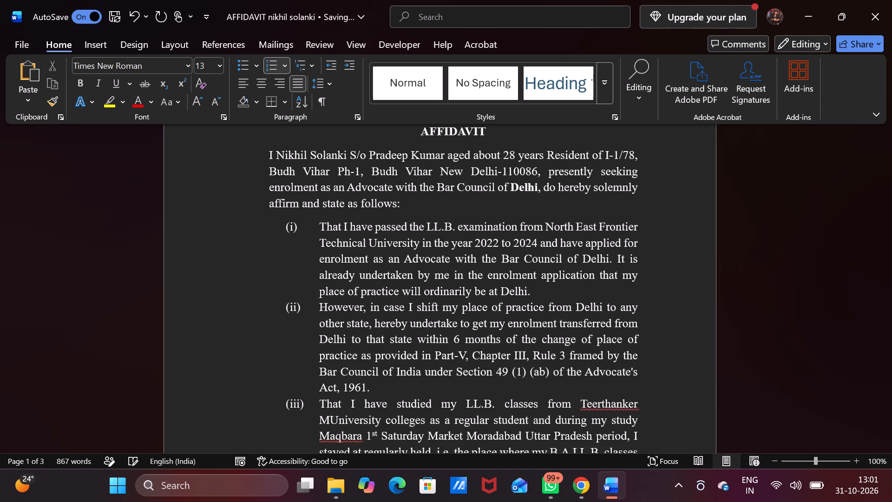
pyautogui.press('BackSpace')
pyautogui.press('BackSpace')
pyautogui.press('BackSpace')
pyautogui.press('BackSpace')
pyautogui.press('BackSpace')
pyautogui.press('BackSpace')
pyautogui.press('BackSpace')
pyautogui.press('BackSpace')
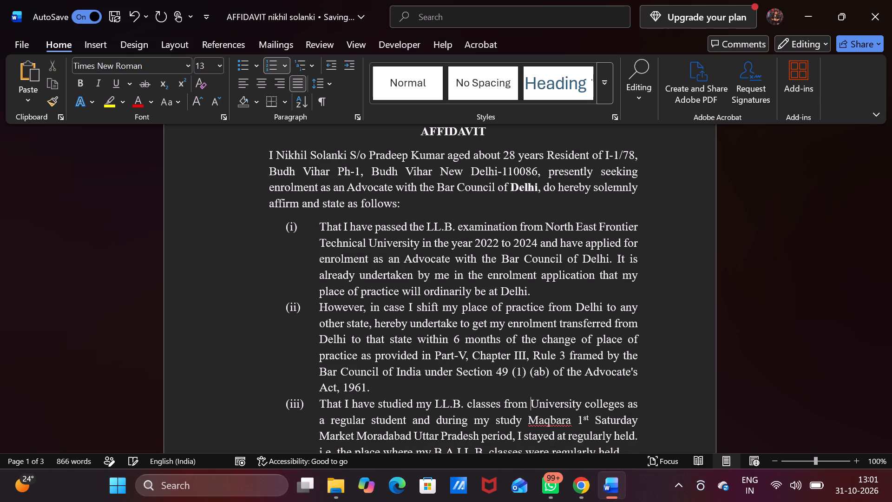
pyautogui.hotkey('ctrl', 'v')
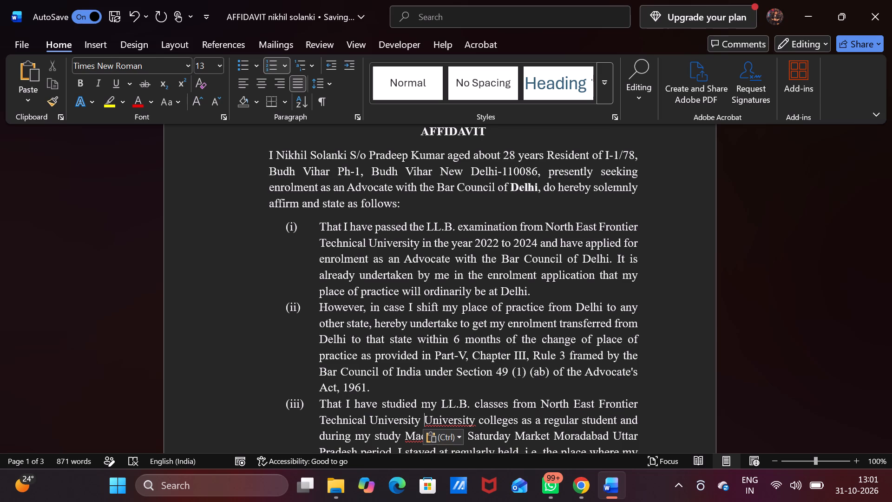
# Remove the duplicate word University after North East Frontier Technical in clause (iii) and save the document.
pyautogui.press('BackSpace')
pyautogui.press('BackSpace')
pyautogui.press('BackSpace')
pyautogui.press('BackSpace')
pyautogui.press('BackSpace')
pyautogui.press('BackSpace')
pyautogui.press('BackSpace')
pyautogui.press('BackSpace')
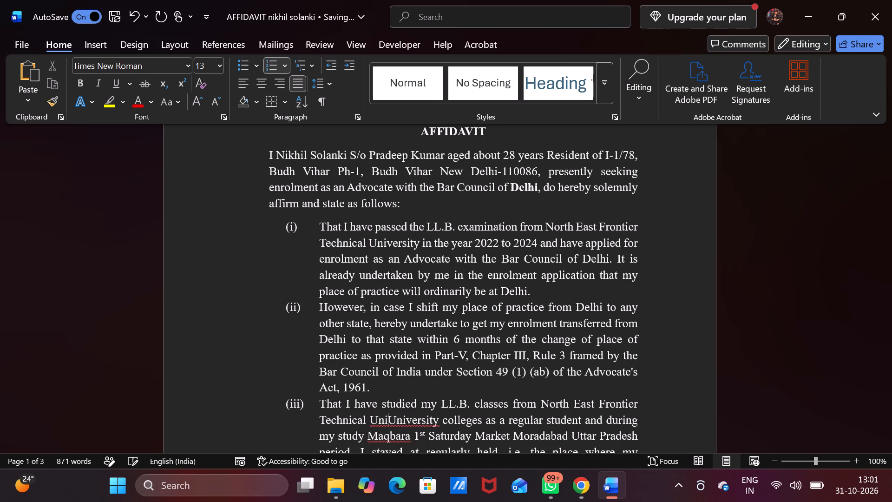
pyautogui.press('BackSpace')
pyautogui.press('BackSpace')
pyautogui.press('BackSpace')
pyautogui.press('BackSpace')
pyautogui.press('space')
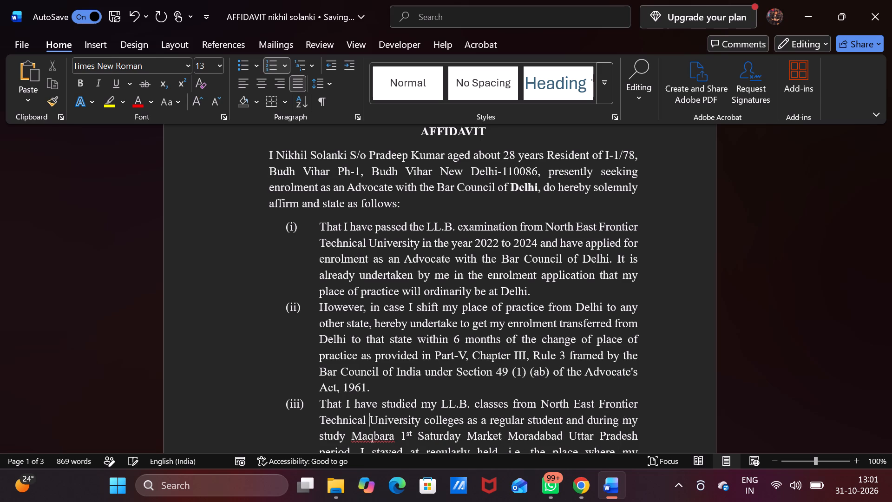
pyautogui.hotkey('ctrl', 's')
# Delete the B.A. prefix from the degree name at the end of clause (iii) so it reads LL.B. classes, and save the document.
pyautogui.press('Down')
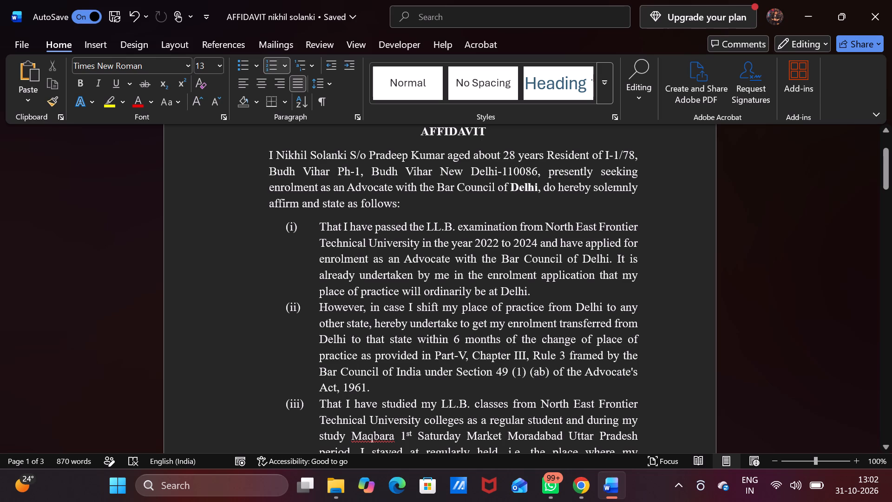
pyautogui.press('Down')
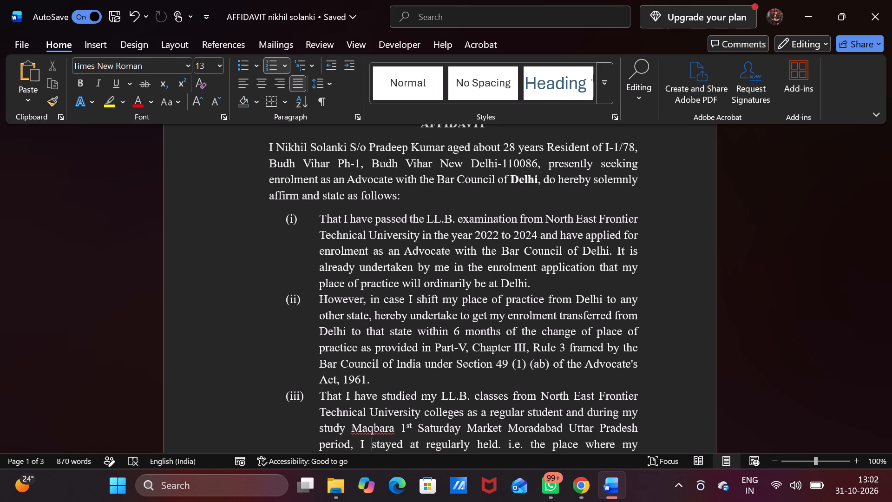
pyautogui.press('Down')
pyautogui.press('Down')
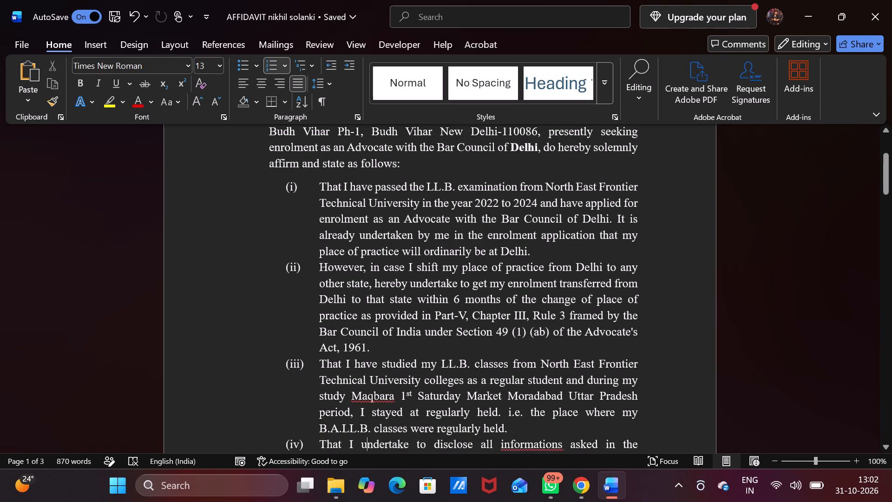
pyautogui.press('Up')
pyautogui.press('Left')
pyautogui.press('Left')
pyautogui.press('Left')
pyautogui.press('Left')
pyautogui.press('Left')
pyautogui.press('Left')
pyautogui.press('Right')
pyautogui.press('BackSpace')
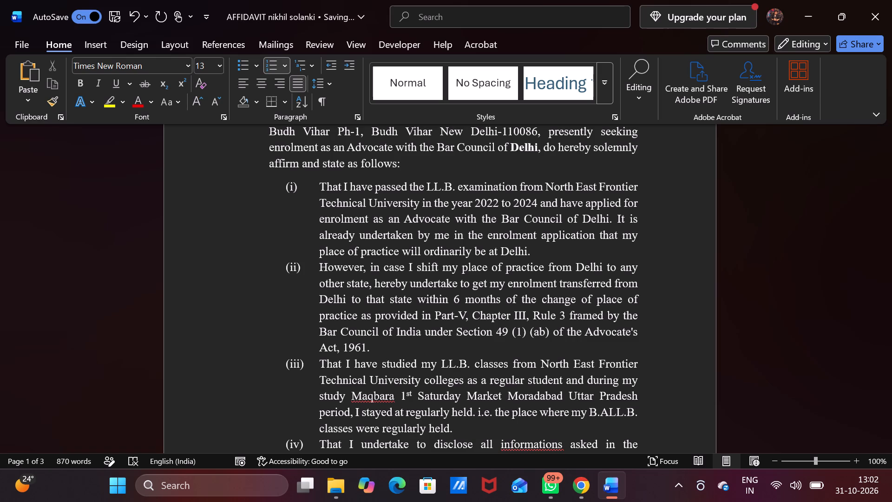
pyautogui.press('BackSpace')
pyautogui.press('BackSpace')
pyautogui.press('BackSpace')
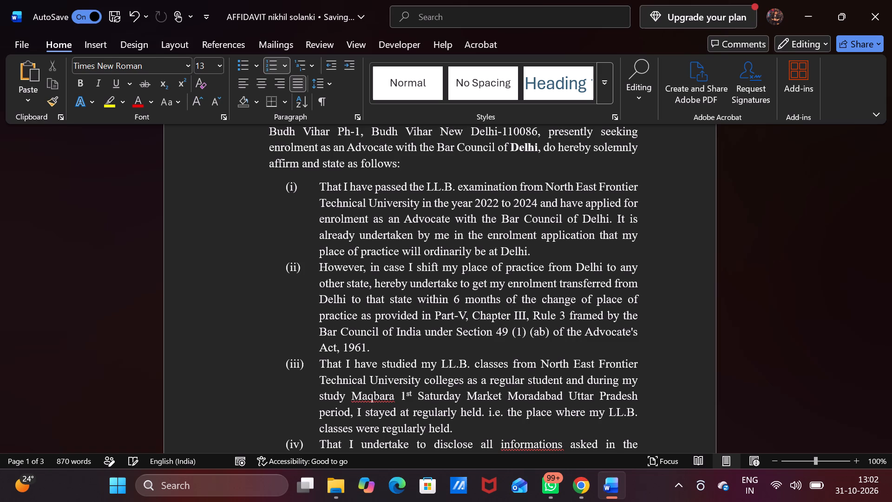
pyautogui.hotkey('ctrl', 's')
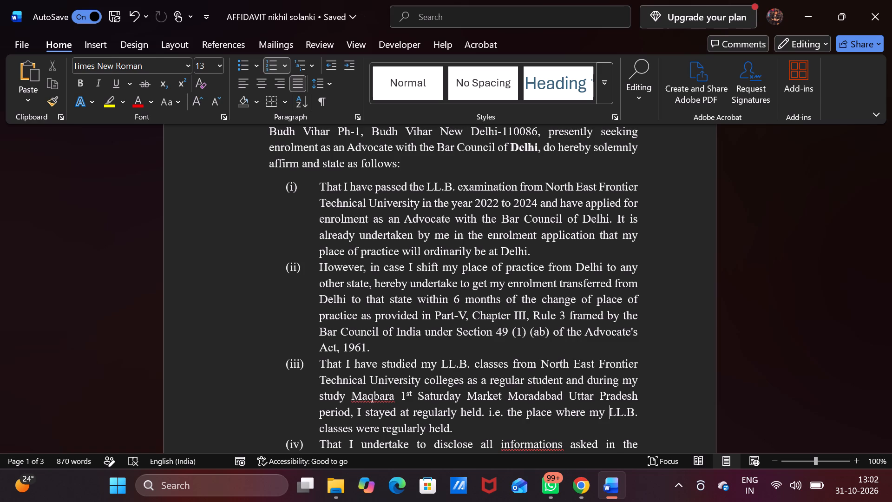
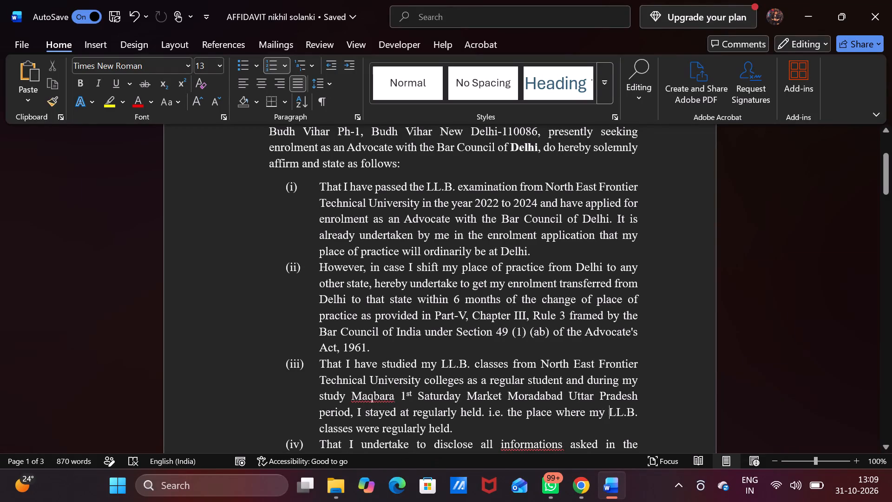
# Delete the B.A. prefix from the degree name in the Note paragraph so it reads L.L.B, and save the document.
pyautogui.press('Down')
pyautogui.press('Down')
pyautogui.press('Down')
pyautogui.press('Down')
pyautogui.press('Down')
pyautogui.press('Down')
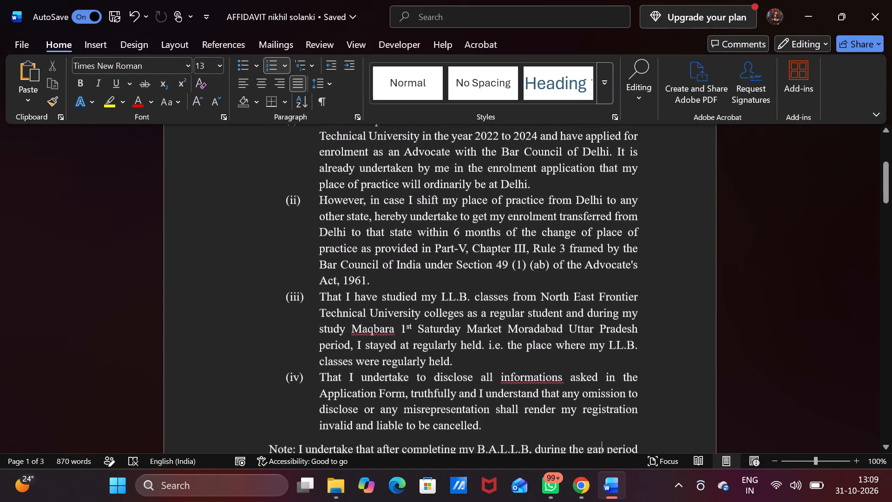
pyautogui.press('Down')
pyautogui.press('Down')
pyautogui.press('Down')
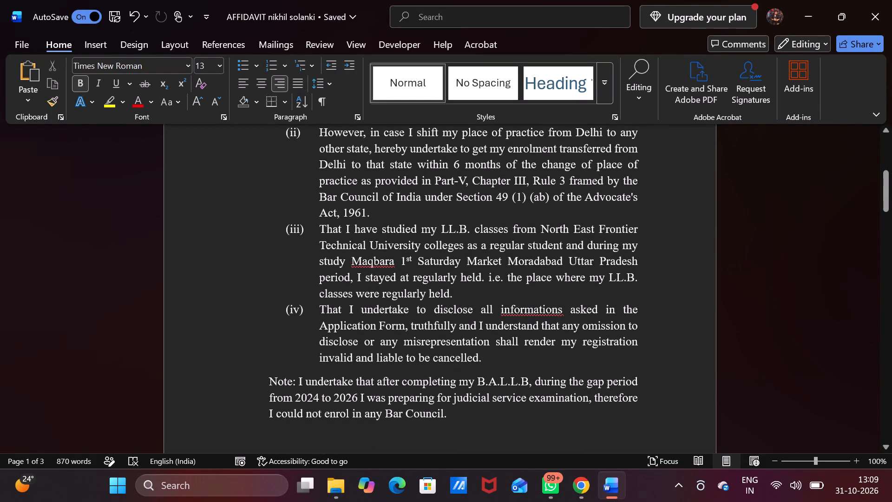
pyautogui.click(501, 383)
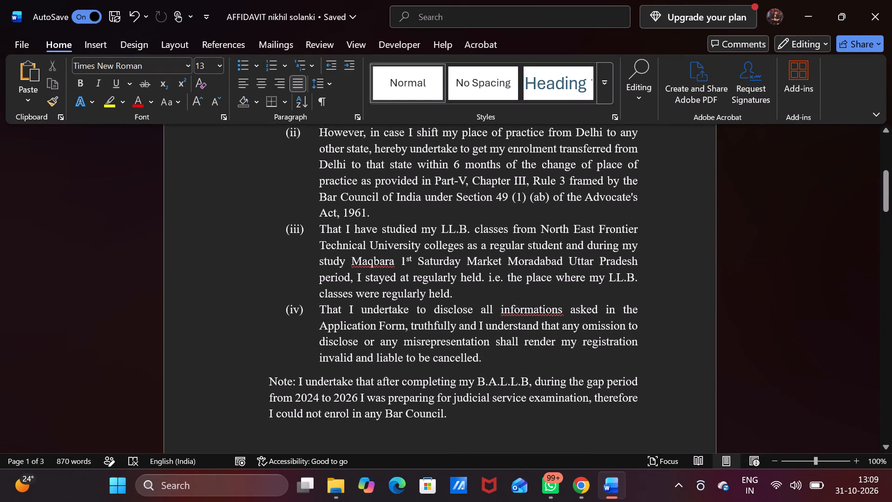
pyautogui.press('BackSpace')
pyautogui.press('BackSpace')
pyautogui.press('BackSpace')
pyautogui.press('BackSpace')
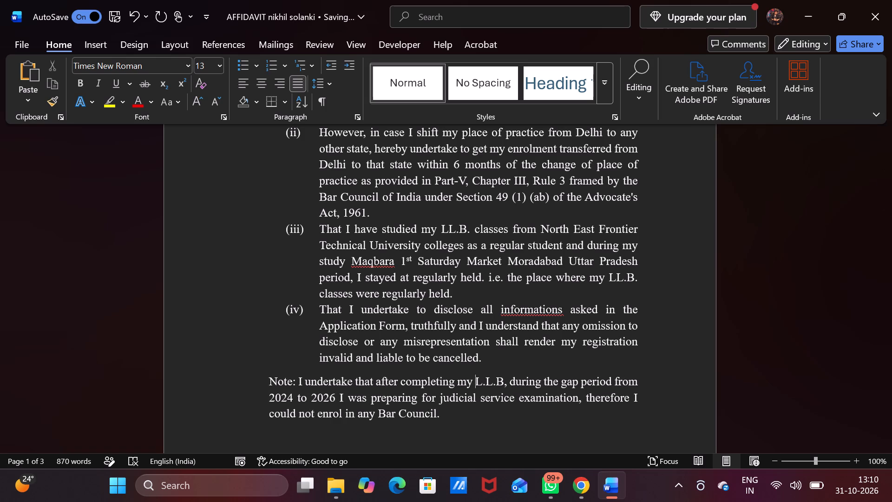
pyautogui.hotkey('ctrl', 's')
# Set the gap period in the Note paragraph to 2022 to 2024 and save the document.
pyautogui.press('Down')
pyautogui.press('Down')
pyautogui.press('Down')
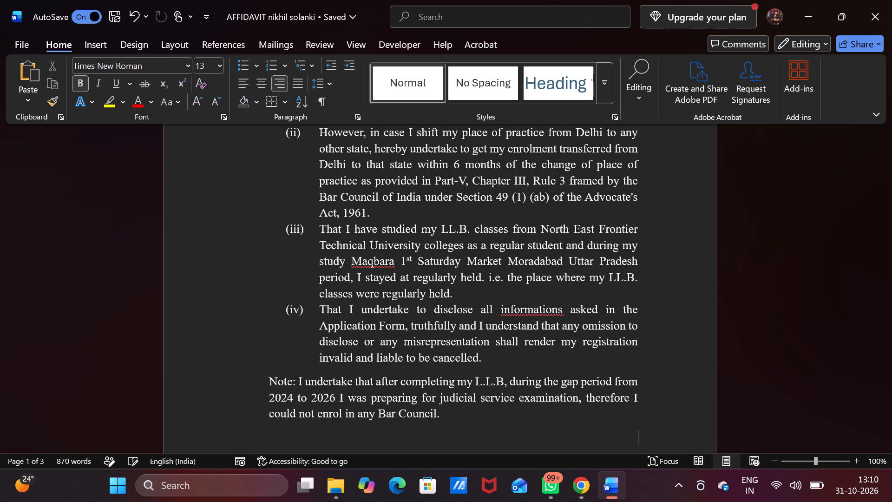
pyautogui.press('Up')
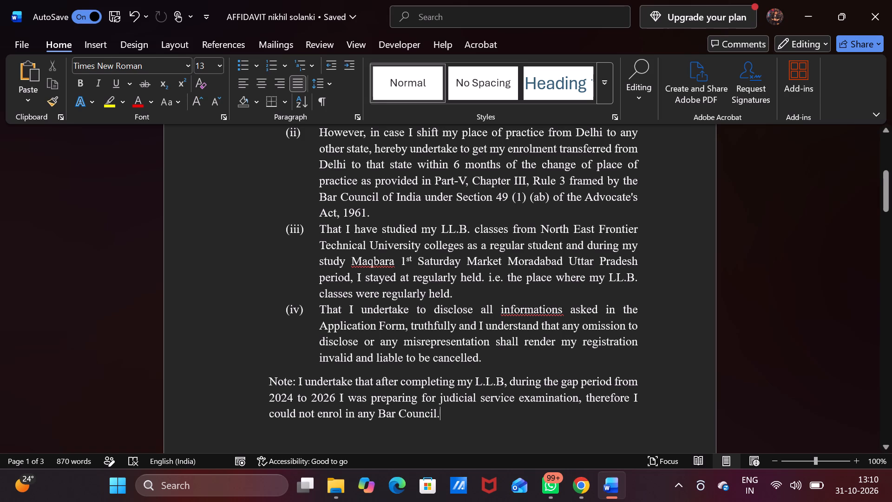
pyautogui.click(291, 407)
pyautogui.press('Up')
pyautogui.press('Right')
pyautogui.press('BackSpace')
pyautogui.press('2')
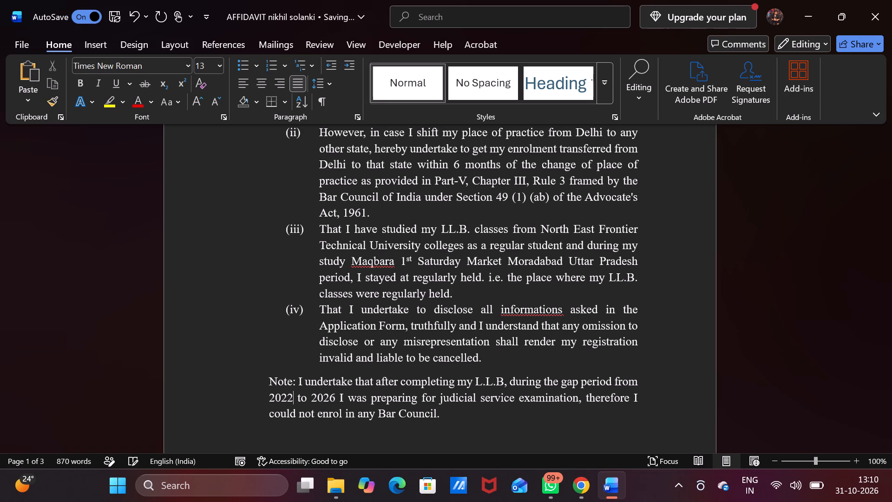
pyautogui.press('Right')
pyautogui.press('Right')
pyautogui.press('Right')
pyautogui.press('Right')
pyautogui.press('Right')
pyautogui.press('Right')
pyautogui.press('Right')
pyautogui.press('Right')
pyautogui.press('BackSpace')
pyautogui.press('4')
pyautogui.hotkey('ctrl', 's')
# Replace the day 29th in the first affidavit's Verification paragraph with a blank gap of spaces.
pyautogui.press('Down')
pyautogui.press('Down')
pyautogui.press('Down')
pyautogui.press('Down')
pyautogui.press('Down')
pyautogui.press('Down')
pyautogui.press('Down')
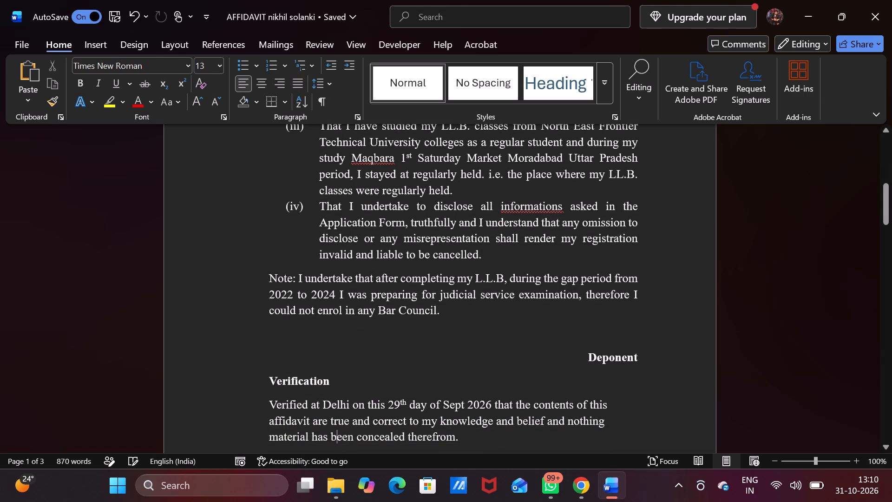
pyautogui.press('Down')
pyautogui.press('Down')
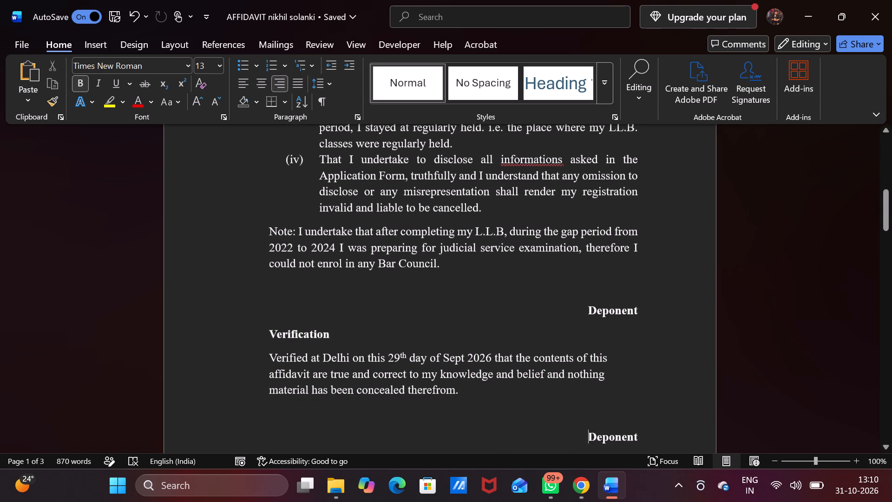
pyautogui.click(399, 357)
pyautogui.press('Right')
pyautogui.press('Right')
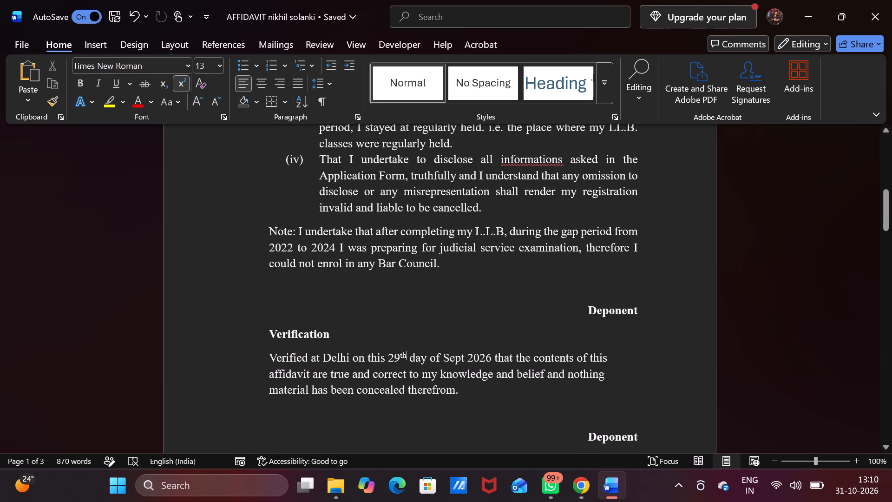
pyautogui.press('BackSpace')
pyautogui.press('BackSpace')
pyautogui.press('BackSpace')
pyautogui.press('BackSpace')
pyautogui.press('BackSpace')
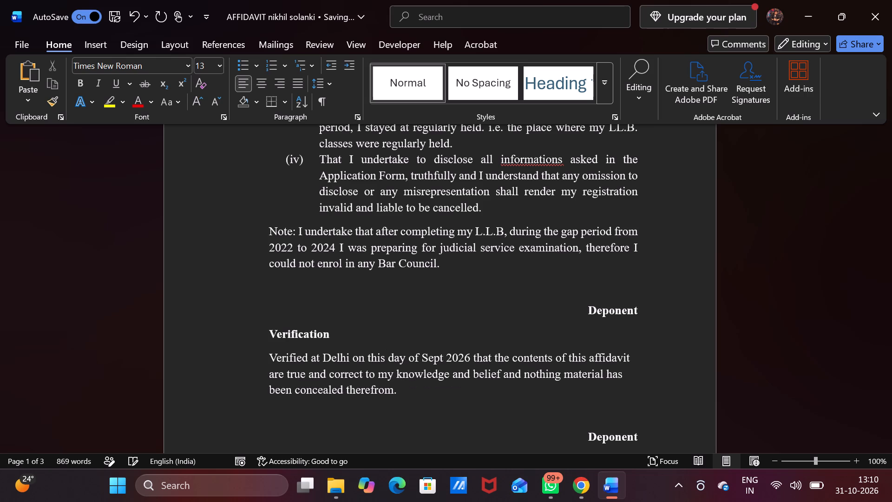
pyautogui.press('space')
pyautogui.press('space')
pyautogui.press('space')
pyautogui.press('space')
pyautogui.press('space')
pyautogui.press('space')
pyautogui.press('space')
pyautogui.press('space')
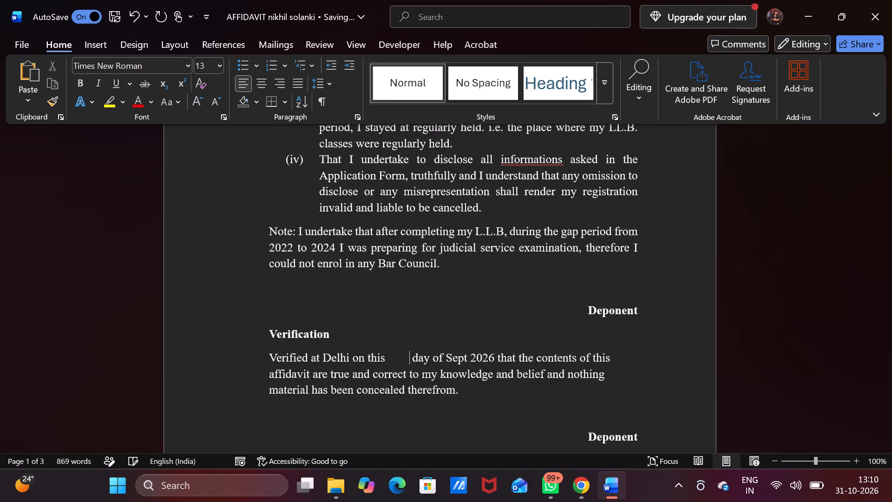
# Replace the month Sept in the first affidavit's Verification date with a blank gap before 2026, and save the document.
pyautogui.press('Right')
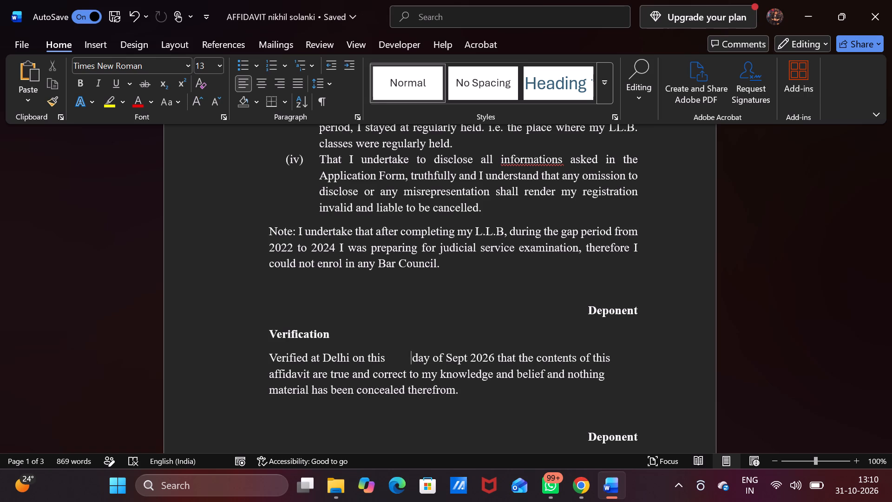
pyautogui.press('Right')
pyautogui.press('Right')
pyautogui.press('Right')
pyautogui.press('Right')
pyautogui.press('Right')
pyautogui.press('Right')
pyautogui.press('Right')
pyautogui.press('Right')
pyautogui.press('Right')
pyautogui.press('Right')
pyautogui.press('Right')
pyautogui.press('BackSpace')
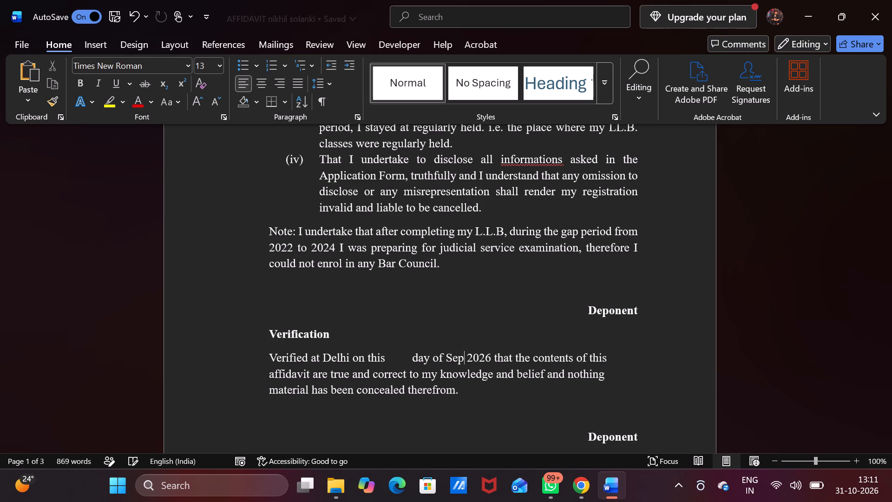
pyautogui.press('BackSpace')
pyautogui.press('BackSpace')
pyautogui.press('BackSpace')
pyautogui.press('space')
pyautogui.press('space')
pyautogui.press('space')
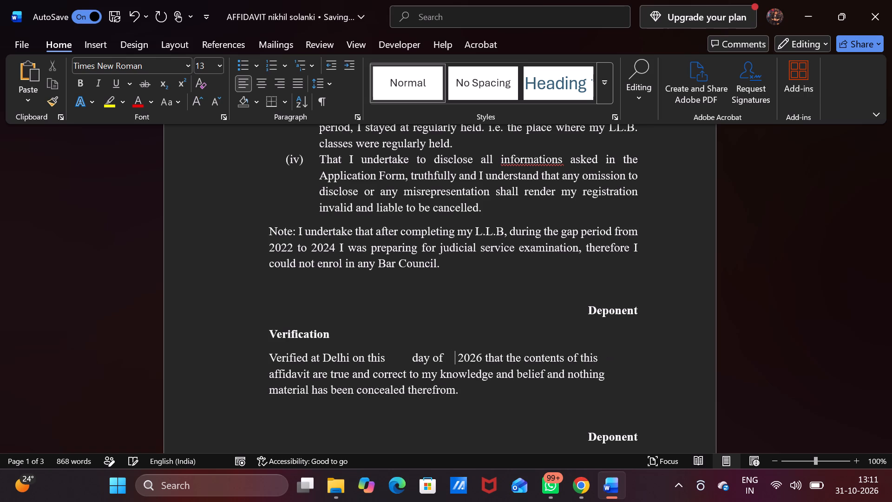
pyautogui.press('space')
pyautogui.press('space')
pyautogui.press('space')
pyautogui.press('space')
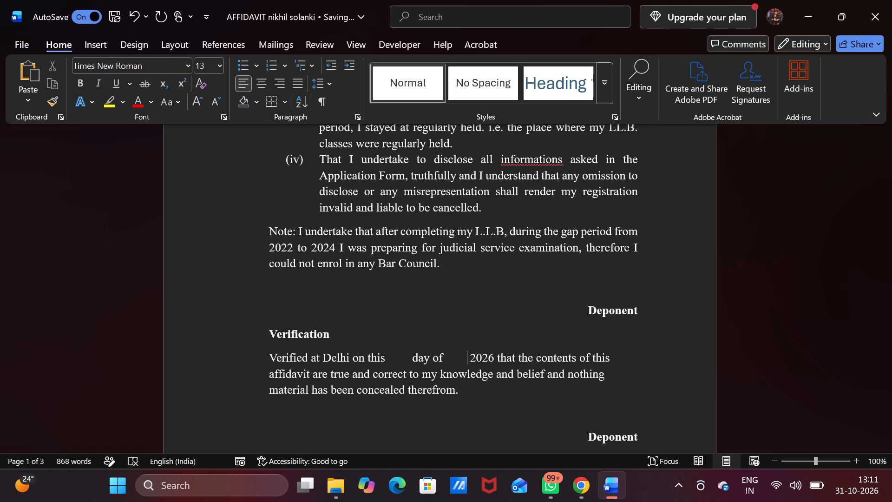
pyautogui.hotkey('ctrl', 's')
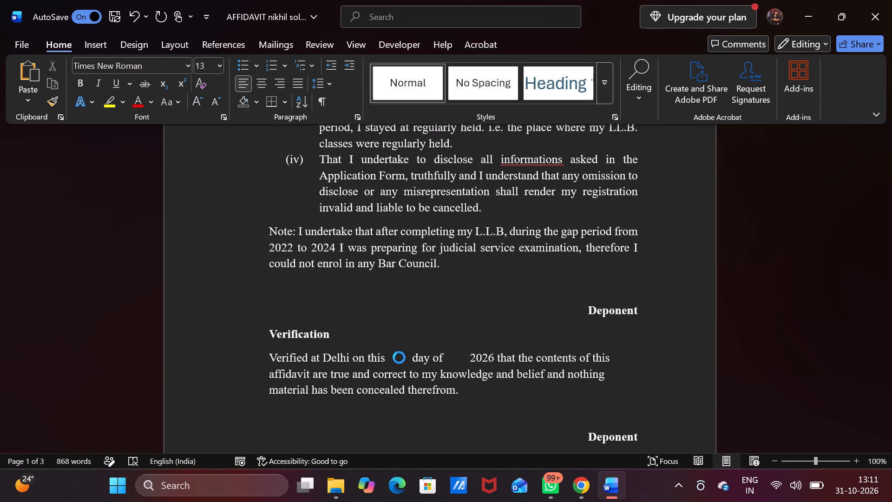
pyautogui.press('Down')
pyautogui.press('Down')
pyautogui.press('Down')
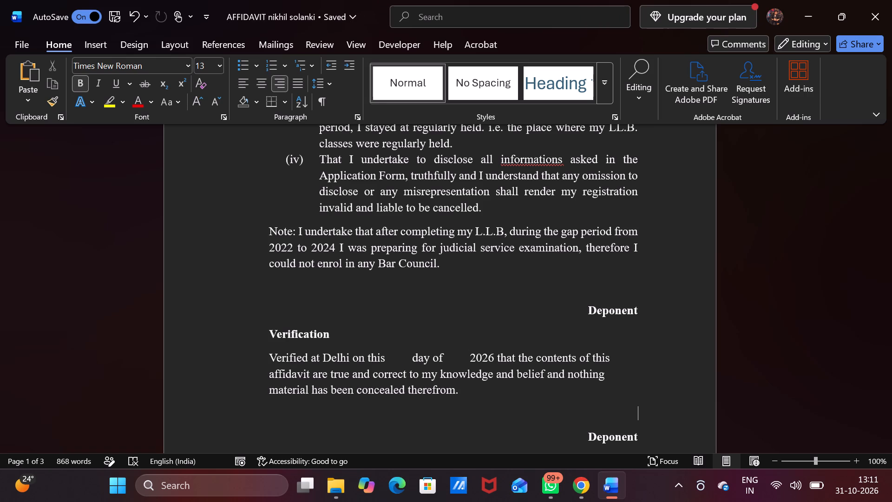
pyautogui.press('Down')
pyautogui.hotkey('ctrl', 's')
# Copy the applicant's name, parentage, age and address from the opening of the first affidavit, up to the comma after the PIN code.
pyautogui.press('Down')
pyautogui.press('Down')
pyautogui.press('Down')
pyautogui.press('Down')
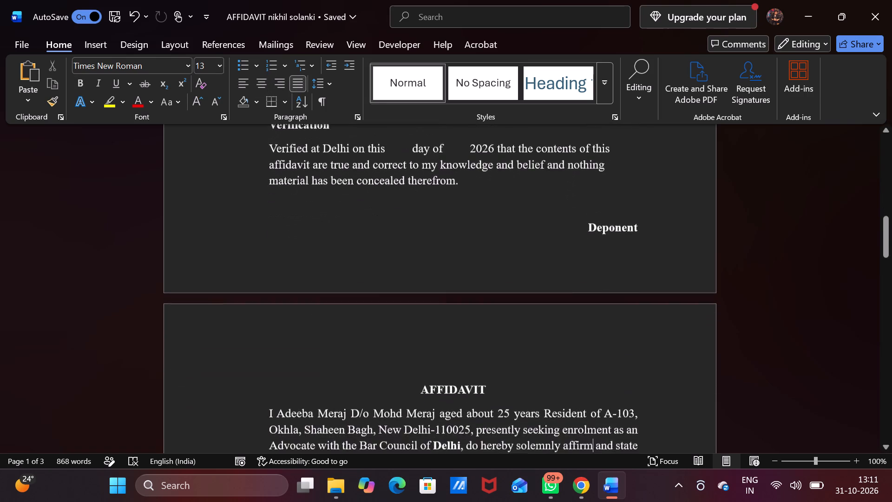
pyautogui.press('Down')
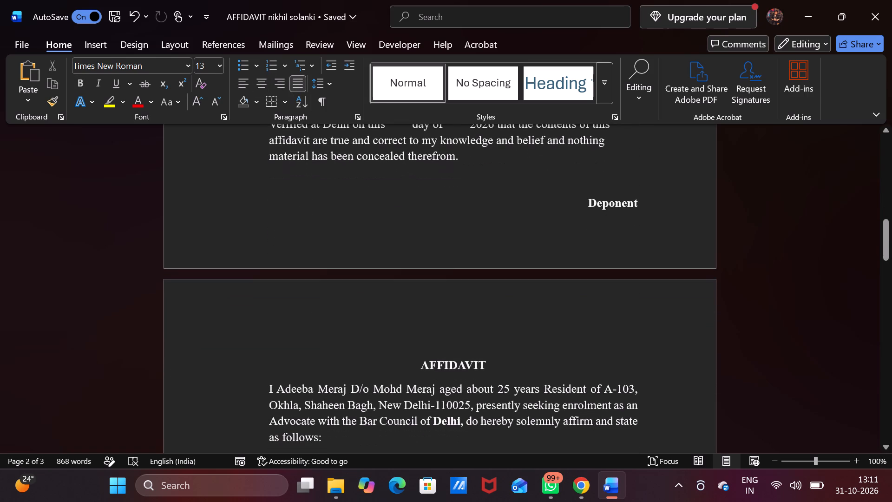
pyautogui.press('Up')
pyautogui.press('Up')
pyautogui.press('Up')
pyautogui.press('Up')
pyautogui.press('Up')
pyautogui.press('Up')
pyautogui.press('Up')
pyautogui.press('Up')
pyautogui.press('Up')
pyautogui.press('Up')
pyautogui.press('Up')
pyautogui.press('Up')
pyautogui.press('Up')
pyautogui.press('Up')
pyautogui.press('Up')
pyautogui.press('Up')
pyautogui.press('Up')
pyautogui.press('Up')
pyautogui.press('Up')
pyautogui.press('Up')
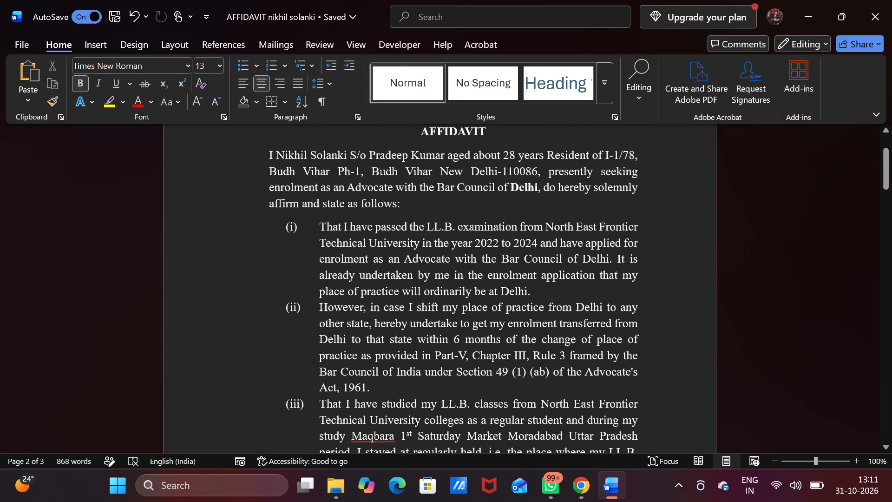
pyautogui.click(270, 156)
pyautogui.hotkey('shift', 'Down')
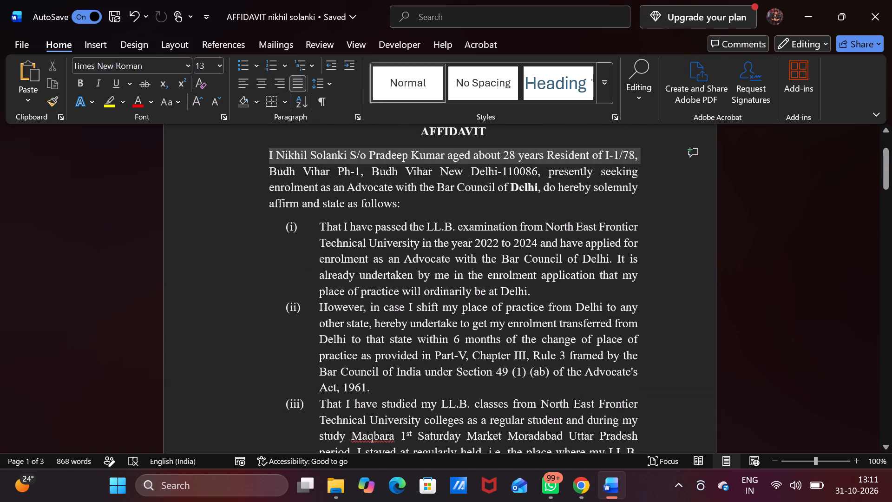
pyautogui.hotkey('shift', 'Down')
pyautogui.hotkey('shift', 'Left')
pyautogui.hotkey('shift', 'Left')
pyautogui.hotkey('shift', 'Left')
pyautogui.hotkey('shift', 'Left')
pyautogui.hotkey('shift', 'Left')
pyautogui.hotkey('shift', 'Left')
pyautogui.hotkey('shift', 'Left')
pyautogui.hotkey('shift', 'Left')
pyautogui.hotkey('shift', 'Left')
pyautogui.hotkey('shift', 'Left')
pyautogui.hotkey('shift', 'Left')
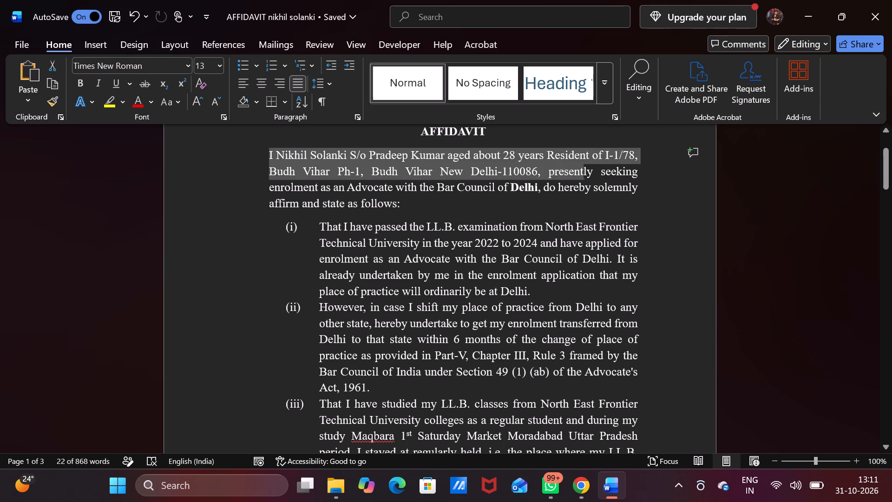
pyautogui.hotkey('shift', 'Left')
pyautogui.hotkey('shift', 'Left')
pyautogui.hotkey('shift', 'Left')
pyautogui.hotkey('shift', 'Left')
pyautogui.hotkey('shift', 'Left')
pyautogui.hotkey('shift', 'Left')
pyautogui.hotkey('shift', 'Left')
pyautogui.hotkey('shift', 'Left')
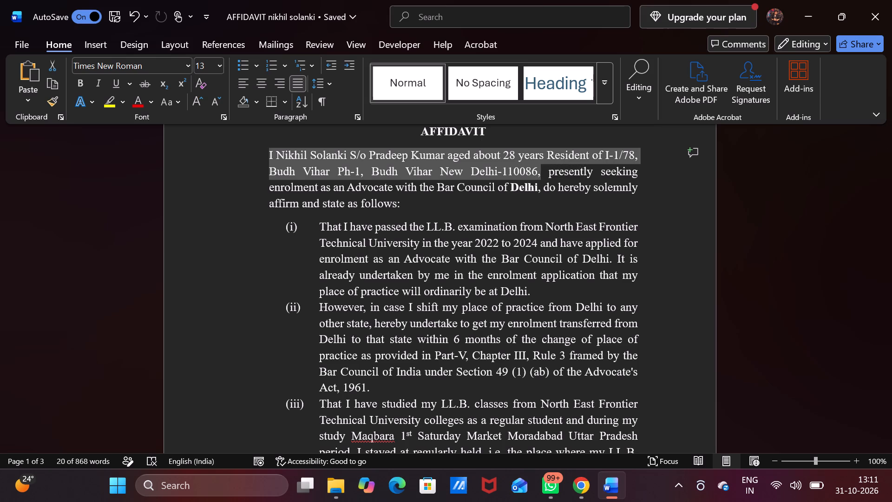
pyautogui.hotkey('ctrl', 'c')
# Delete the previous applicant's name, parentage, age and address from the opening of the second affidavit, up to the comma before "presently seeking".
pyautogui.press('Down')
pyautogui.press('Down')
pyautogui.press('Down')
pyautogui.press('Down')
pyautogui.press('Down')
pyautogui.press('Down')
pyautogui.press('Down')
pyautogui.press('Down')
pyautogui.press('Down')
pyautogui.press('Down')
pyautogui.press('Down')
pyautogui.press('Down')
pyautogui.press('Down')
pyautogui.press('Down')
pyautogui.press('Down')
pyautogui.press('Down')
pyautogui.press('Down')
pyautogui.press('Down')
pyautogui.press('Down')
pyautogui.press('Down')
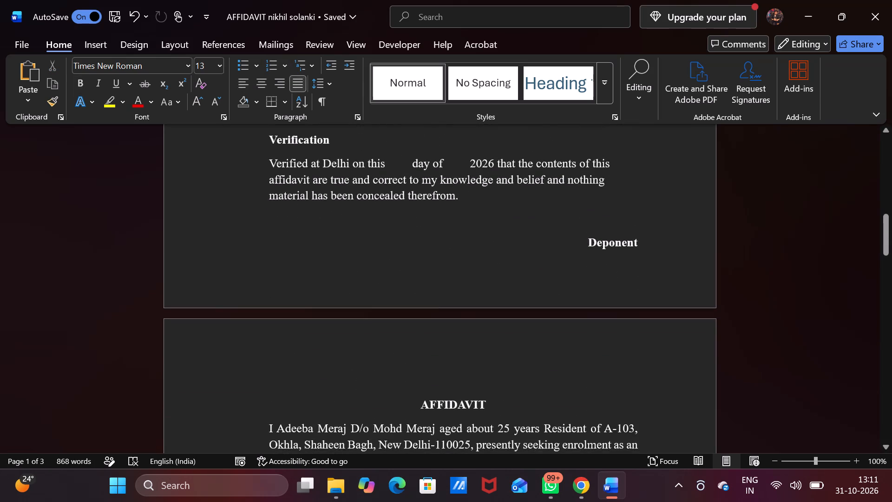
pyautogui.press('Up')
pyautogui.press('Down')
pyautogui.press('Left')
pyautogui.press('Left')
pyautogui.press('Left')
pyautogui.press('Left')
pyautogui.press('Left')
pyautogui.press('Left')
pyautogui.press('Left')
pyautogui.press('Left')
pyautogui.press('Left')
pyautogui.press('Left')
pyautogui.press('Left')
pyautogui.press('Left')
pyautogui.press('Left')
pyautogui.press('Left')
pyautogui.press('Left')
pyautogui.hotkey('shift', 'BackSpace')
pyautogui.hotkey('shift', 'BackSpace')
pyautogui.hotkey('shift', 'BackSpace')
pyautogui.hotkey('shift', 'BackSpace')
pyautogui.hotkey('shift', 'BackSpace')
pyautogui.hotkey('shift', 'BackSpace')
pyautogui.hotkey('shift', 'BackSpace')
pyautogui.hotkey('shift', 'BackSpace')
pyautogui.hotkey('shift', 'BackSpace')
pyautogui.hotkey('shift', 'BackSpace')
pyautogui.hotkey('shift', 'BackSpace')
pyautogui.hotkey('shift', 'BackSpace')
pyautogui.hotkey('shift', 'BackSpace')
pyautogui.hotkey('shift', 'BackSpace')
pyautogui.hotkey('shift', 'BackSpace')
pyautogui.hotkey('shift', 'BackSpace')
pyautogui.hotkey('shift', 'BackSpace')
pyautogui.hotkey('shift', 'BackSpace')
pyautogui.hotkey('shift', 'BackSpace')
pyautogui.hotkey('shift', 'BackSpace')
pyautogui.hotkey('shift', 'BackSpace')
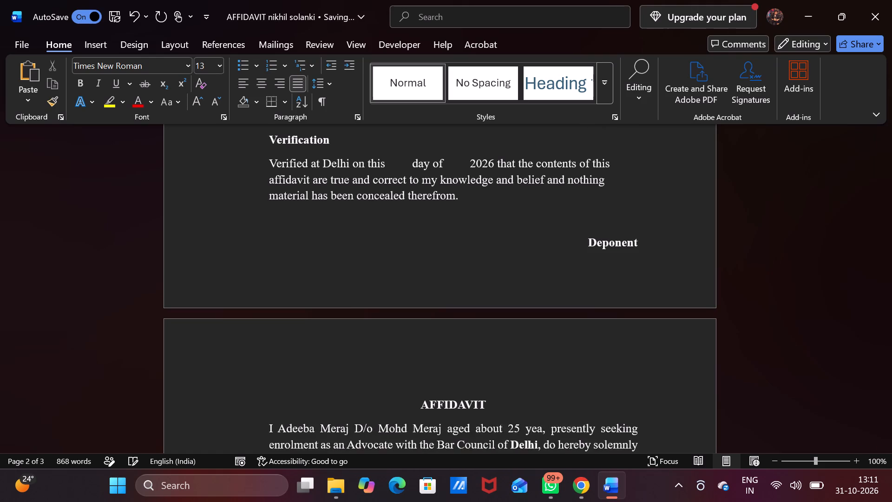
pyautogui.press('BackSpace')
pyautogui.press('BackSpace')
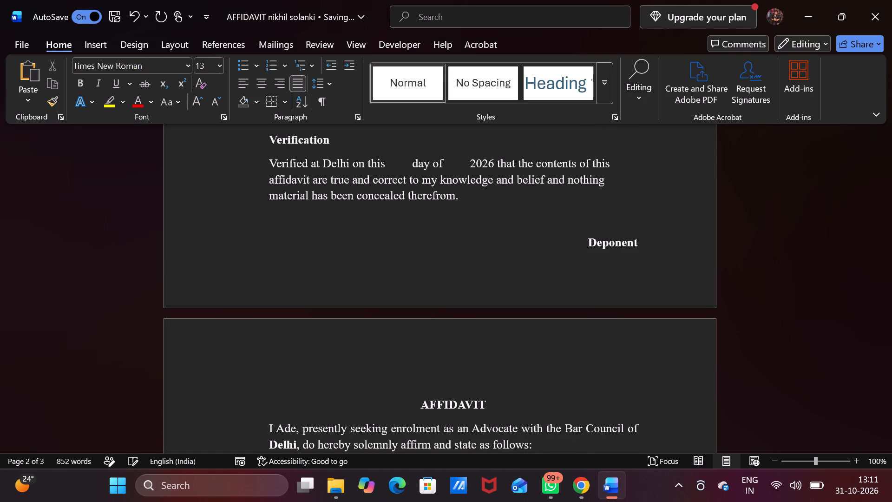
pyautogui.press('BackSpace')
pyautogui.press('BackSpace')
pyautogui.press('BackSpace')
pyautogui.press('BackSpace')
pyautogui.press('BackSpace')
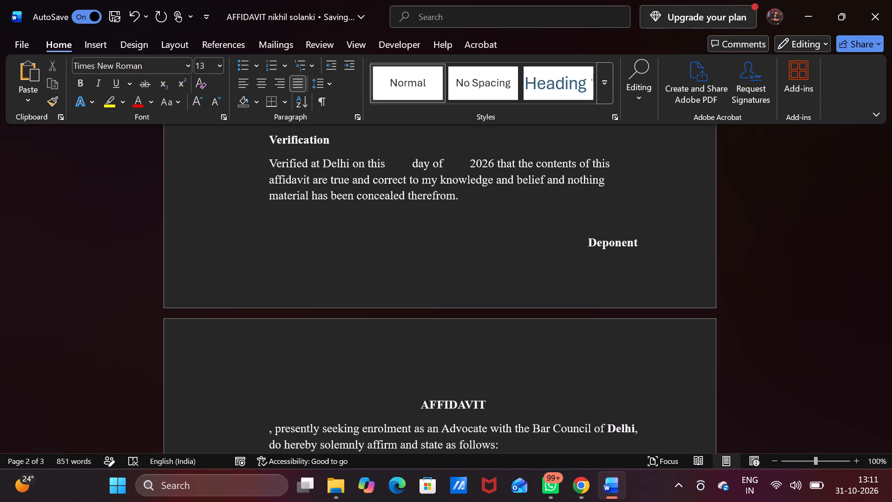
# Insert the copied applicant details at the opening of the second affidavit, remove the duplicate comma after the PIN code, and save the document.
pyautogui.hotkey('ctrl', 'v')
pyautogui.hotkey('ctrl', 's')
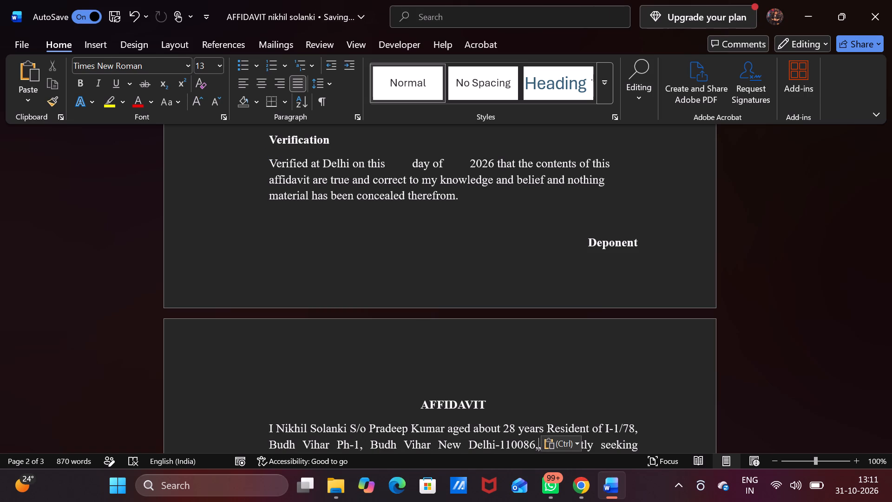
pyautogui.press('BackSpace')
pyautogui.press('Down')
pyautogui.press('Down')
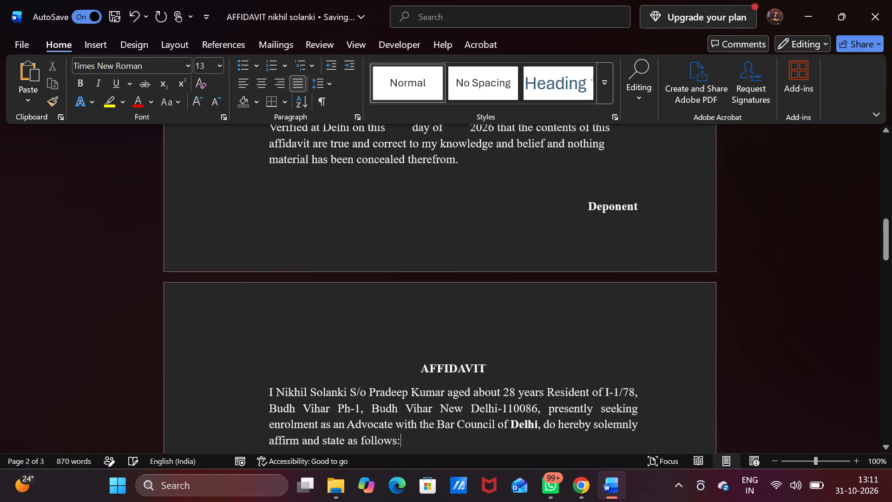
pyautogui.press('Down')
pyautogui.press('Down')
pyautogui.press('Down')
pyautogui.press('Down')
pyautogui.press('Down')
pyautogui.press('Down')
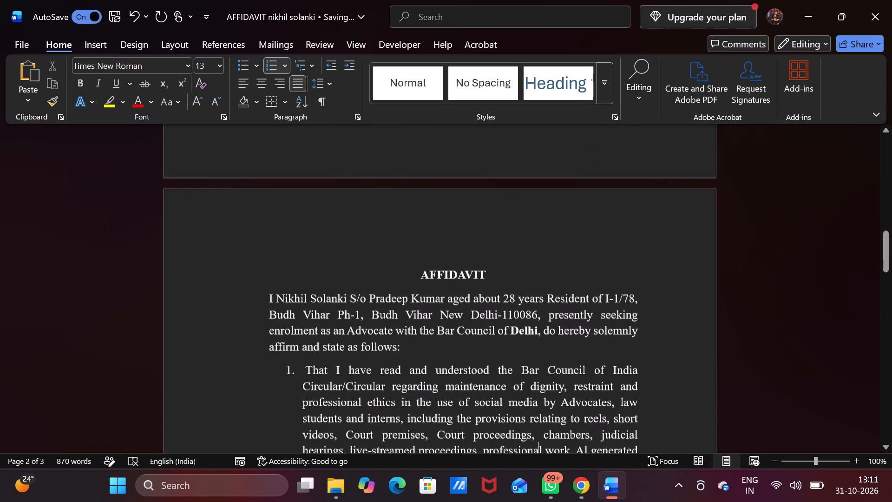
pyautogui.press('Down')
pyautogui.press('Down')
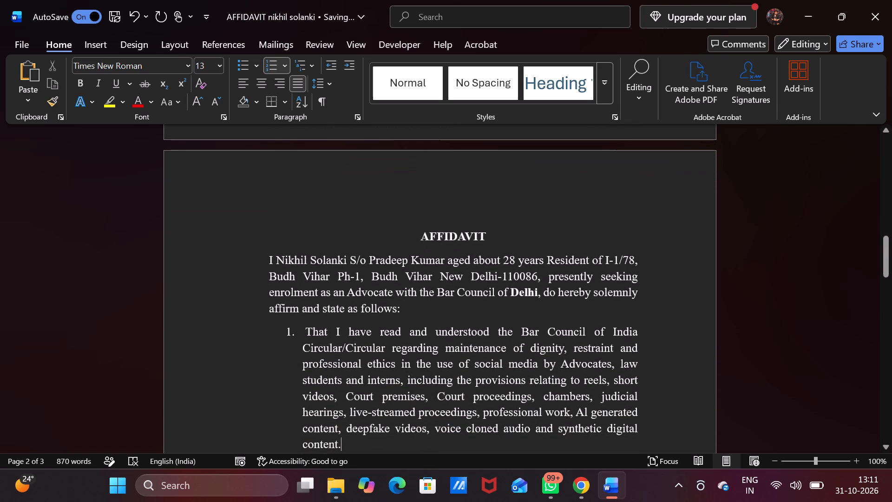
pyautogui.hotkey('ctrl', 's')
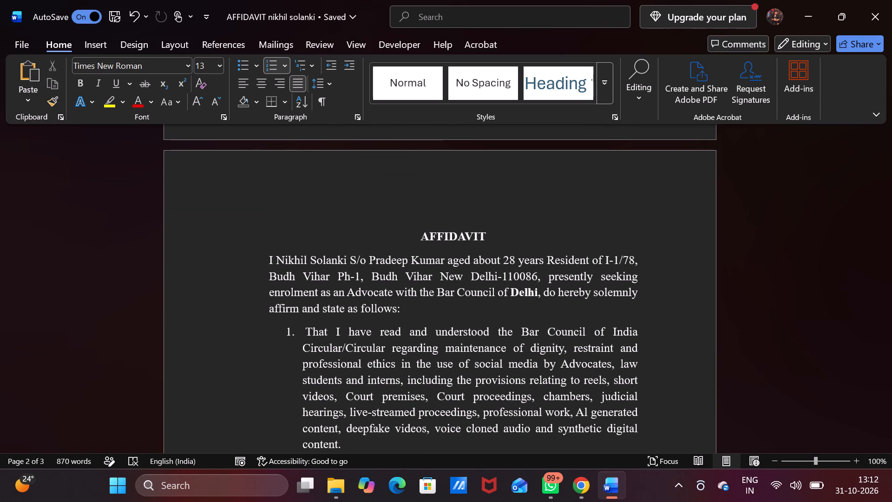
# Replace the day 29th in the second affidavit's Verification date with a blank gap before "day of".
pyautogui.press('Down')
pyautogui.press('Down')
pyautogui.press('Down')
pyautogui.press('Down')
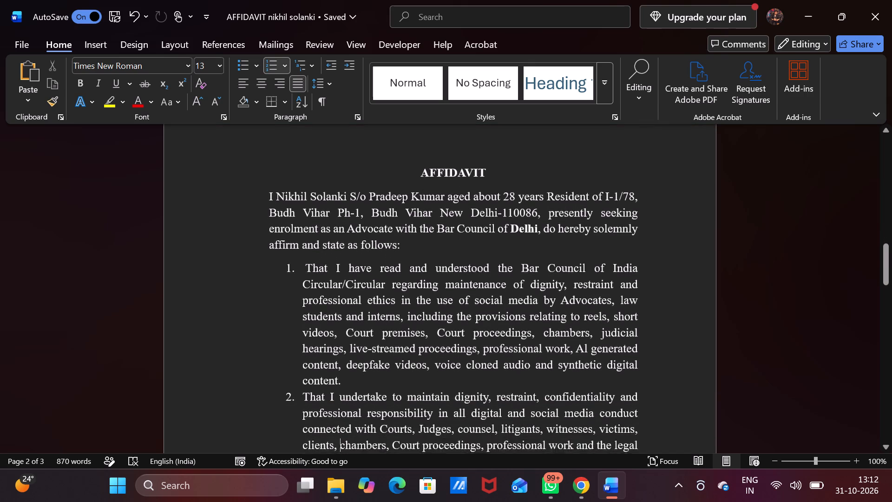
pyautogui.press('Down')
pyautogui.press('Down')
pyautogui.press('Down')
pyautogui.press('Down')
pyautogui.press('Down')
pyautogui.press('Down')
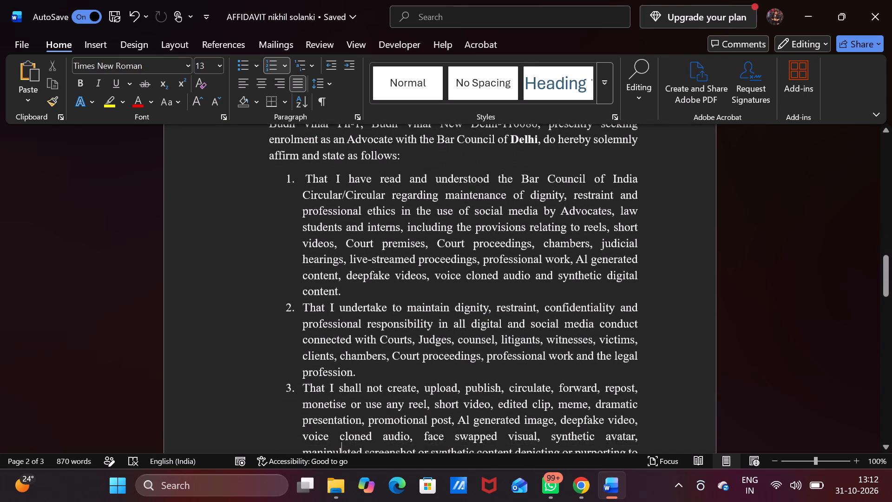
pyautogui.press('Down')
pyautogui.press('Down')
pyautogui.press('Down')
pyautogui.press('Down')
pyautogui.press('Down')
pyautogui.press('Down')
pyautogui.press('Down')
pyautogui.press('Down')
pyautogui.press('Down')
pyautogui.press('Down')
pyautogui.press('Down')
pyautogui.press('Down')
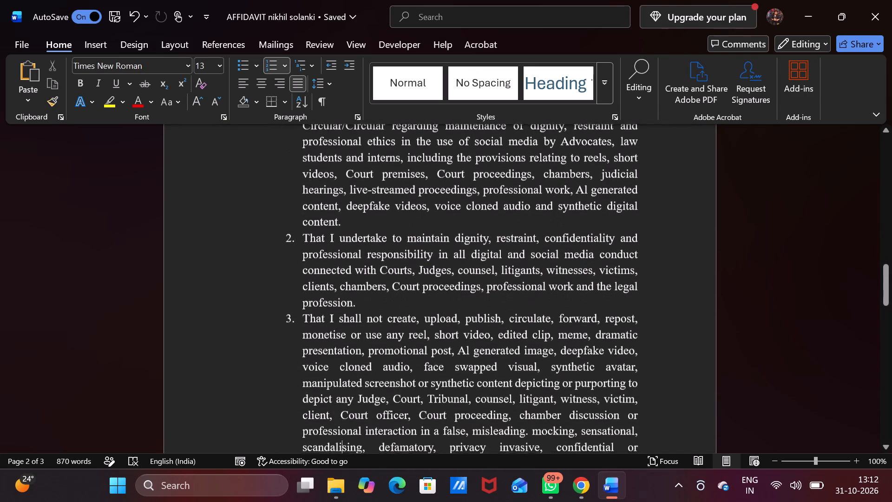
pyautogui.press('Down')
pyautogui.press('Down')
pyautogui.press('Down')
pyautogui.press('Down')
pyautogui.press('Down')
pyautogui.press('Down')
pyautogui.press('Down')
pyautogui.press('Down')
pyautogui.press('Down')
pyautogui.press('Down')
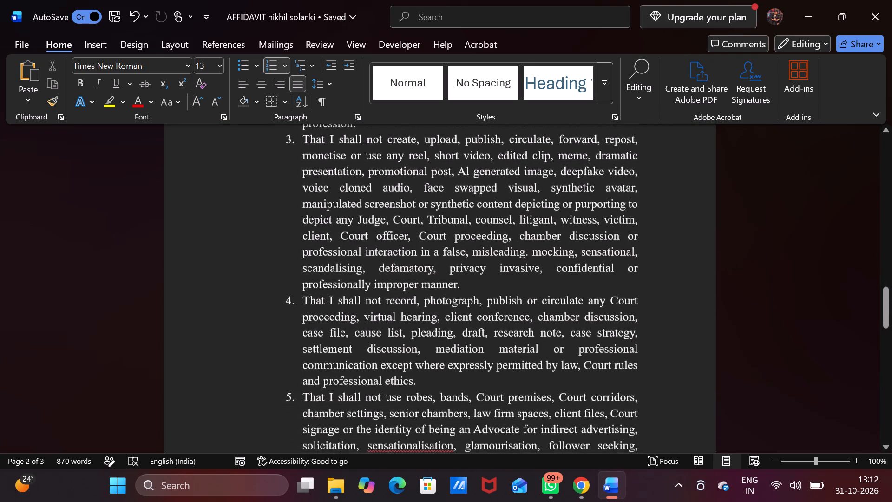
pyautogui.press('Down')
pyautogui.press('Down')
pyautogui.press('Down')
pyautogui.press('Down')
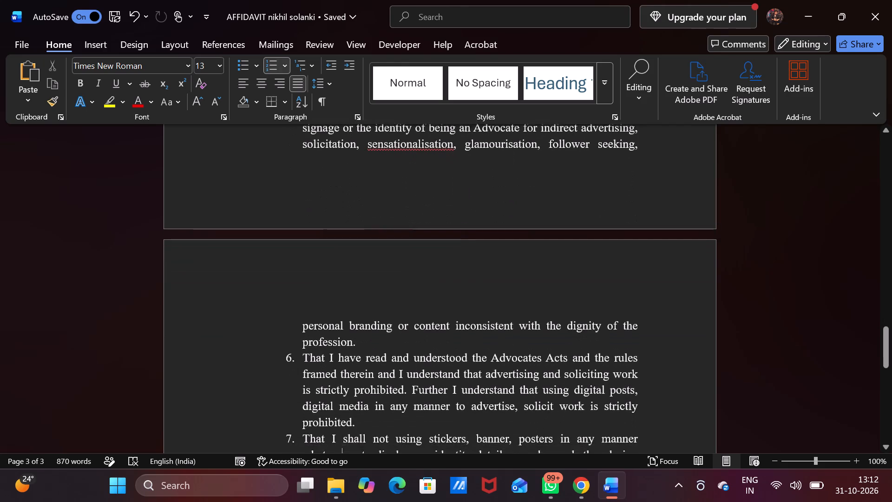
pyautogui.press('Down')
pyautogui.press('Down')
pyautogui.press('Down')
pyautogui.press('Down')
pyautogui.press('Down')
pyautogui.press('Down')
pyautogui.press('Down')
pyautogui.press('Down')
pyautogui.press('Down')
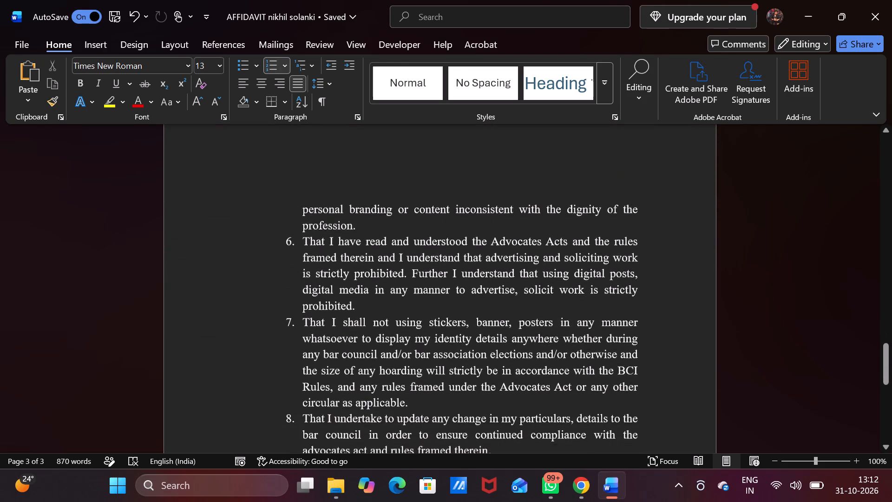
pyautogui.press('Down')
pyautogui.press('Down')
pyautogui.press('Down')
pyautogui.press('Down')
pyautogui.press('Down')
pyautogui.press('Down')
pyautogui.press('Down')
pyautogui.press('Down')
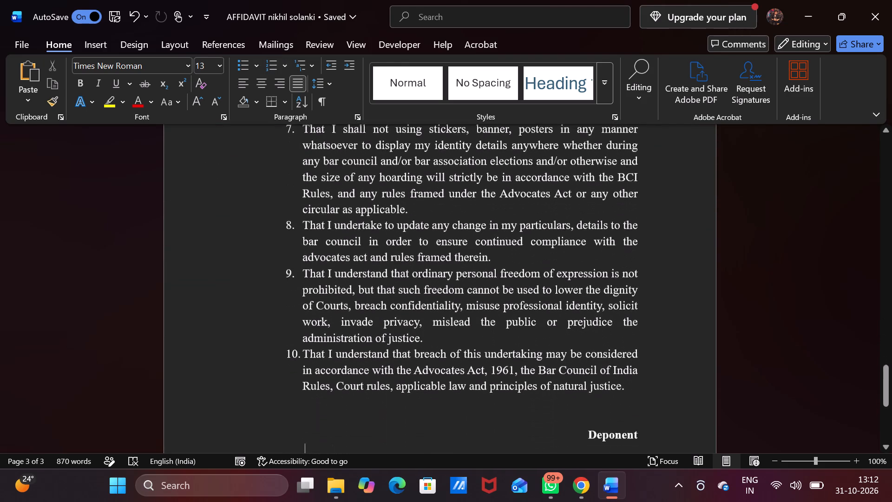
pyautogui.press('Down')
pyautogui.press('Down')
pyautogui.press('Down')
pyautogui.press('Down')
pyautogui.press('Down')
pyautogui.press('Down')
pyautogui.press('Down')
pyautogui.press('Down')
pyautogui.press('Down')
pyautogui.press('Down')
pyautogui.press('Down')
pyautogui.press('Down')
pyautogui.press('Down')
pyautogui.press('Down')
pyautogui.press('Down')
pyautogui.press('Down')
pyautogui.press('Down')
pyautogui.press('Down')
pyautogui.press('Down')
pyautogui.press('Down')
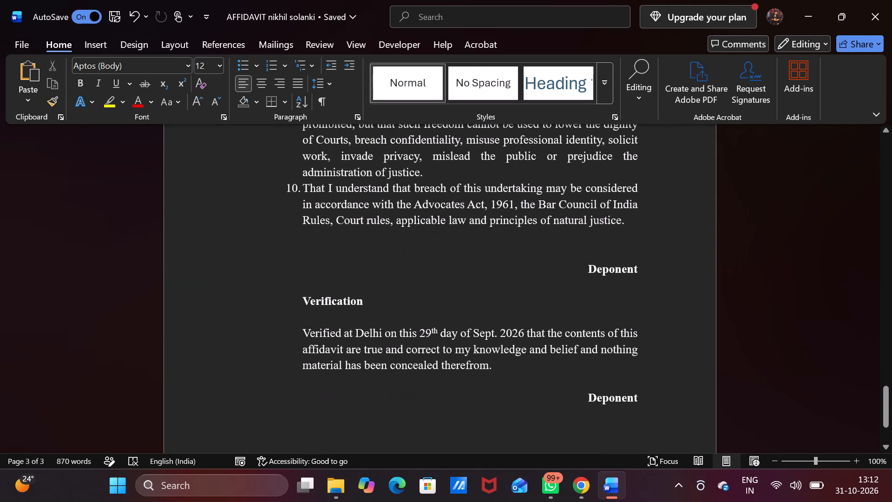
pyautogui.click(442, 330)
pyautogui.press('BackSpace')
pyautogui.press('BackSpace')
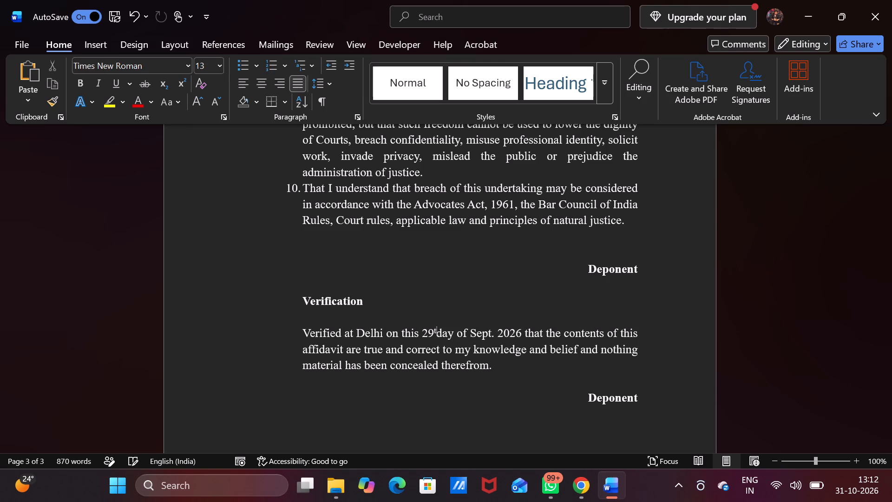
pyautogui.press('BackSpace')
pyautogui.press('BackSpace')
pyautogui.press('BackSpace')
pyautogui.press('space')
pyautogui.press('space')
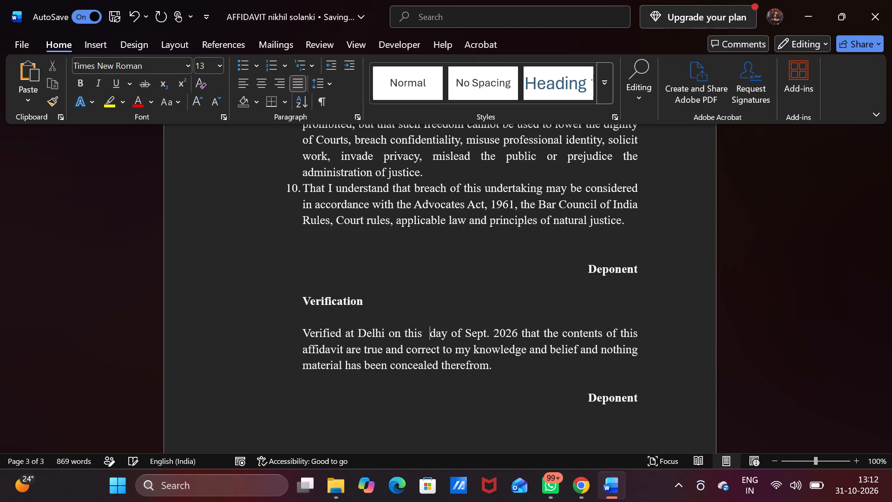
pyautogui.press('space')
pyautogui.press('space')
pyautogui.press('space')
pyautogui.press('space')
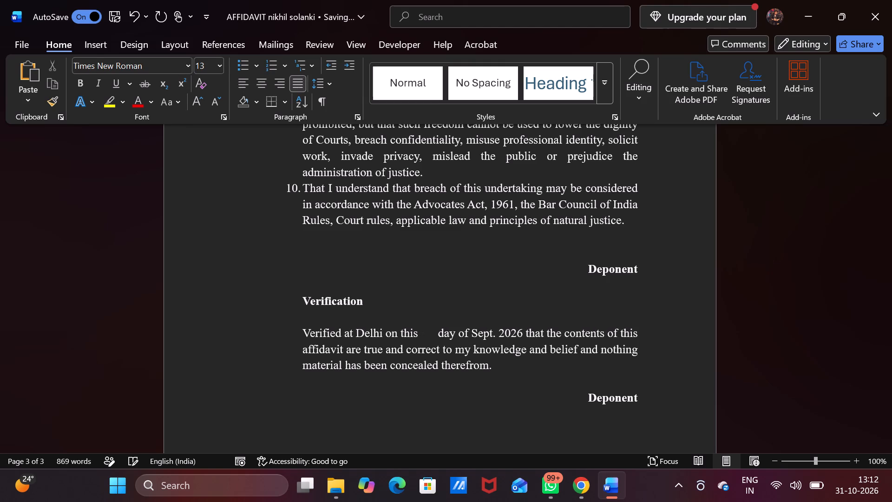
pyautogui.press('space')
# Replace the month Sept. in the second affidavit's Verification date with a blank gap before 2026, and save the document.
pyautogui.press('Right')
pyautogui.press('Right')
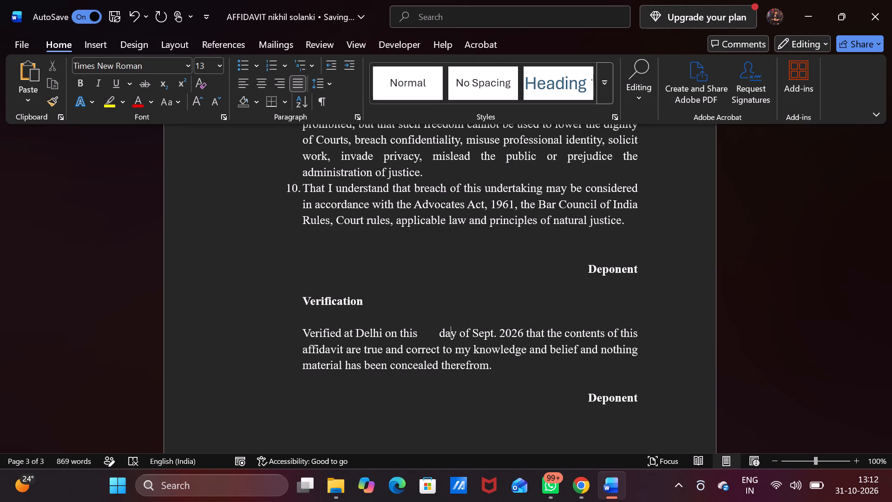
pyautogui.press('Right')
pyautogui.press('Right')
pyautogui.press('Right')
pyautogui.press('Right')
pyautogui.press('Right')
pyautogui.press('Right')
pyautogui.press('Right')
pyautogui.press('Right')
pyautogui.press('Right')
pyautogui.press('Right')
pyautogui.press('BackSpace')
pyautogui.press('BackSpace')
pyautogui.press('BackSpace')
pyautogui.press('BackSpace')
pyautogui.press('BackSpace')
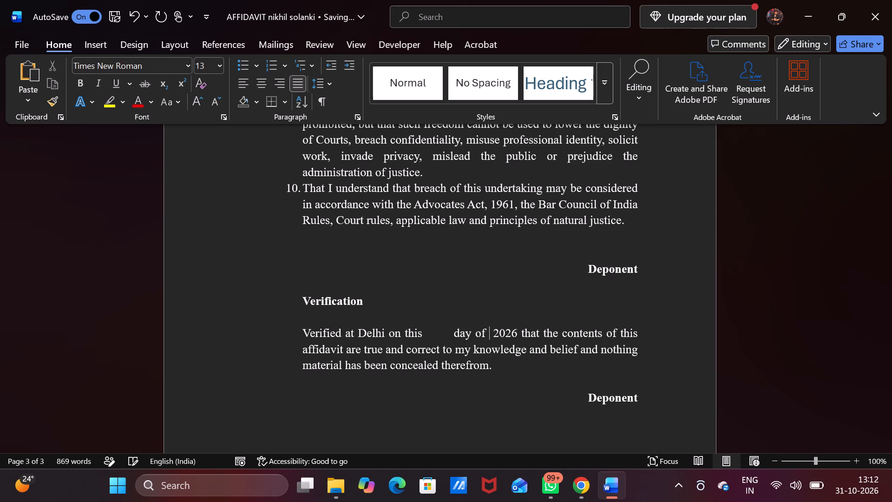
pyautogui.press('BackSpace')
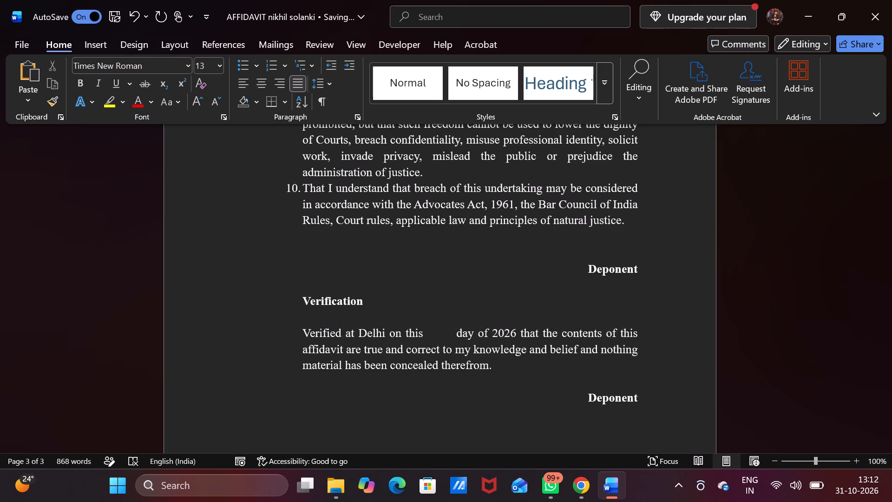
pyautogui.press('space')
pyautogui.press('space')
pyautogui.press('space')
pyautogui.press('space')
pyautogui.press('space')
pyautogui.press('space')
pyautogui.press('space')
pyautogui.press('space')
pyautogui.press('space')
pyautogui.press('space')
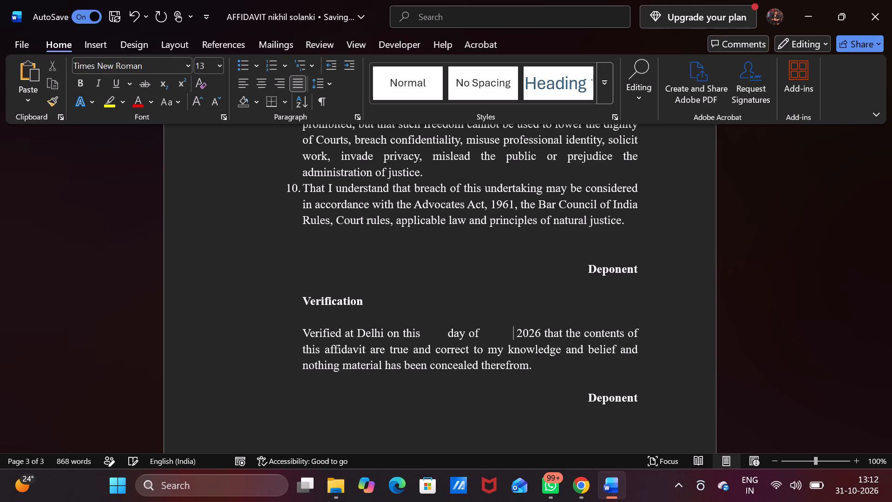
pyautogui.hotkey('ctrl', 's')
# Look back through the second affidavit from its Verification paragraph up into the numbered undertakings.
pyautogui.press('Up')
pyautogui.press('Up')
pyautogui.press('Up')
pyautogui.press('Up')
pyautogui.press('Up')
pyautogui.press('Up')
pyautogui.press('Up')
pyautogui.press('Up')
pyautogui.press('Up')
pyautogui.press('Up')
pyautogui.press('Up')
pyautogui.press('Up')
pyautogui.press('Up')
pyautogui.press('Up')
pyautogui.press('Up')
pyautogui.press('Up')
pyautogui.press('Up')
pyautogui.press('Up')
pyautogui.press('Up')
pyautogui.press('Up')
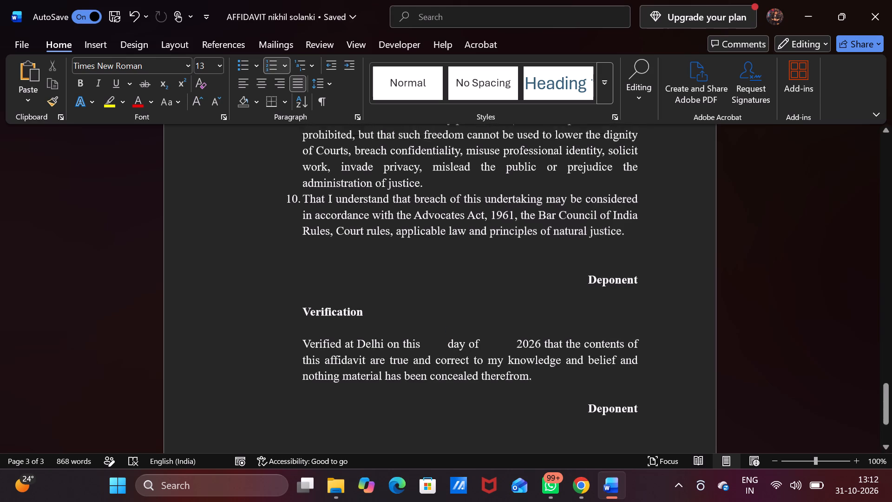
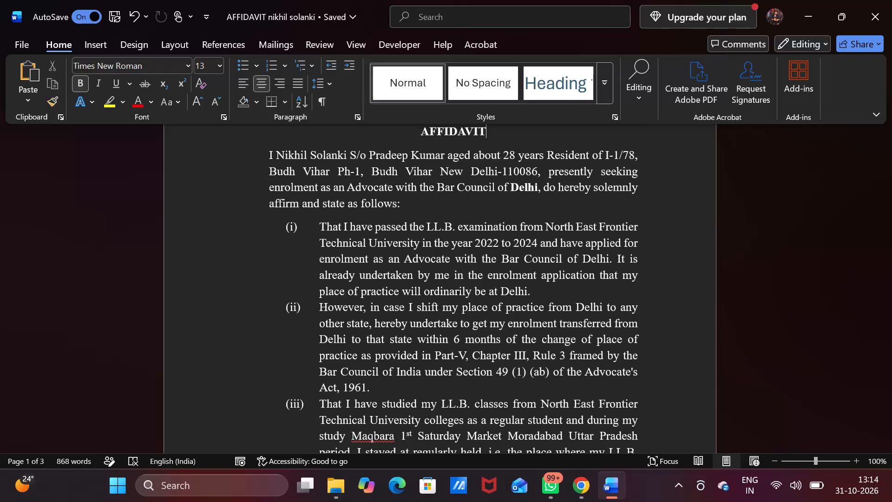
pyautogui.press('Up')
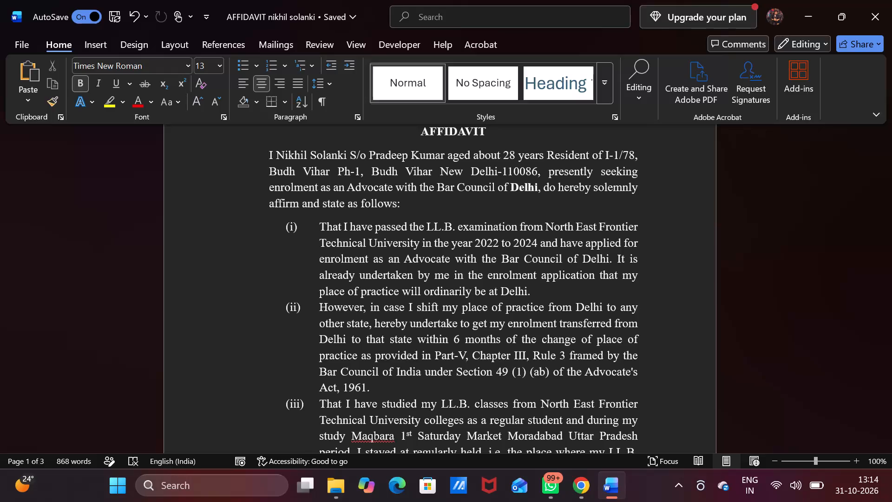
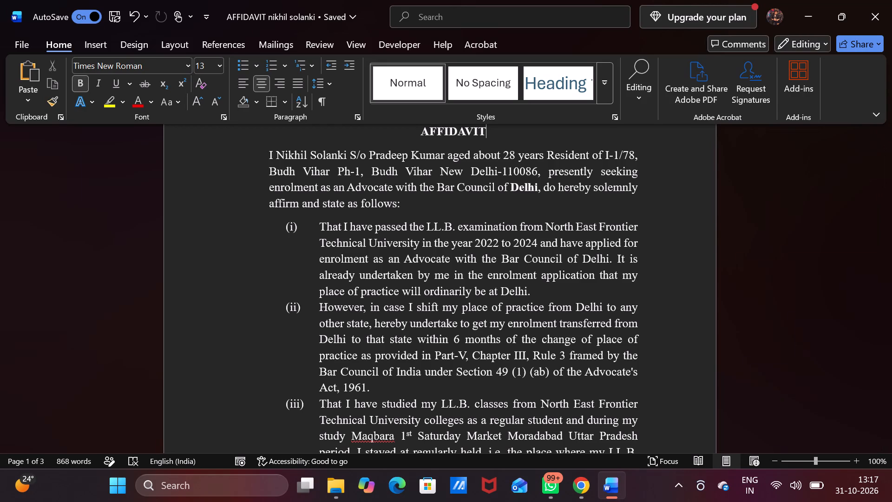
# Proofread the first affidavit from its heading through clause (iii), checking the applicant details, LL.B. examination and place-of-stay wording.
pyautogui.press('Down')
pyautogui.press('Down')
pyautogui.press('Down')
pyautogui.press('Down')
pyautogui.press('Down')
pyautogui.press('Down')
pyautogui.press('Down')
pyautogui.press('Down')
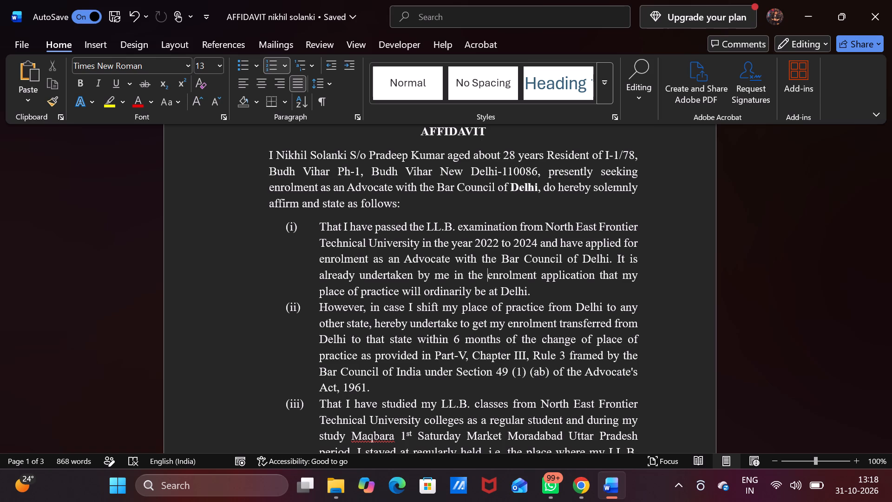
pyautogui.press('Down')
pyautogui.press('Down')
pyautogui.press('Down')
pyautogui.press('Down')
pyautogui.press('Down')
pyautogui.press('Down')
pyautogui.press('Down')
pyautogui.press('Down')
pyautogui.press('Down')
pyautogui.press('Down')
pyautogui.press('Down')
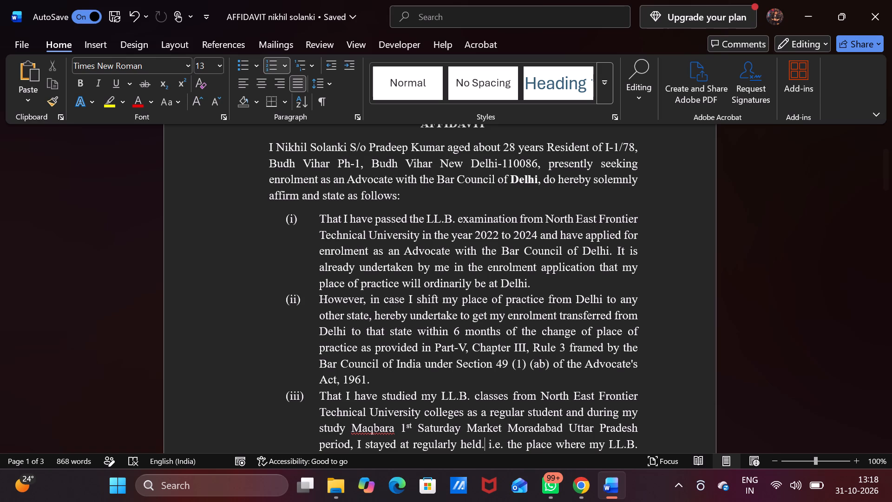
pyautogui.press('Left')
pyautogui.press('Left')
pyautogui.press('Up')
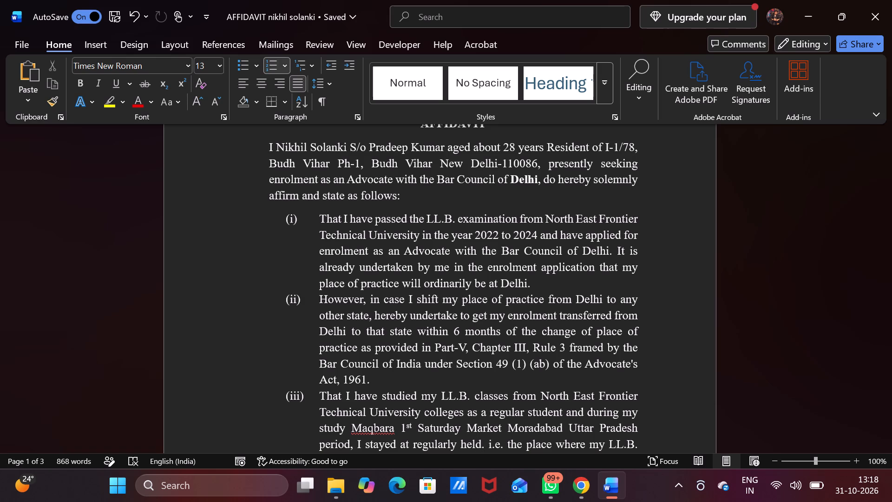
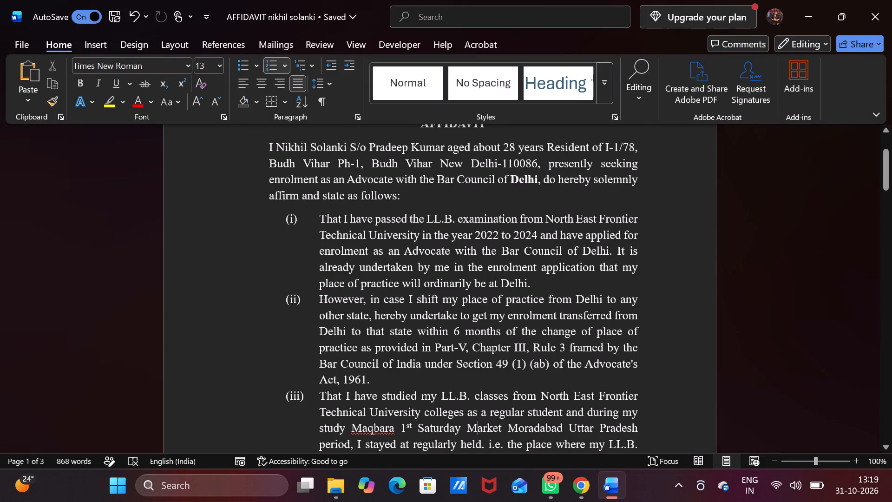
# Delete the entire previous place-of-stay address between "study" and "period" in clause (iii) of the first affidavit, and save the document.
pyautogui.click(638, 431)
pyautogui.press('BackSpace')
pyautogui.press('BackSpace')
pyautogui.press('BackSpace')
pyautogui.press('BackSpace')
pyautogui.press('BackSpace')
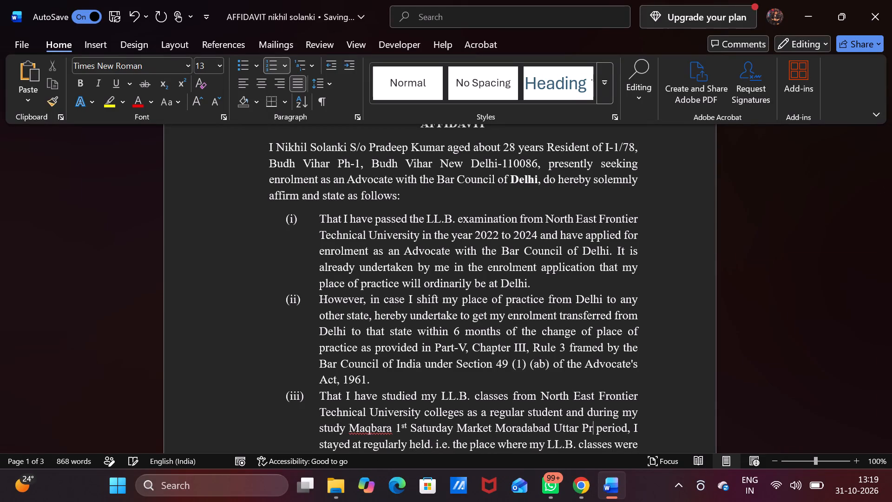
pyautogui.press('BackSpace')
pyautogui.press('BackSpace')
pyautogui.press('BackSpace')
pyautogui.press('BackSpace')
pyautogui.press('BackSpace')
pyautogui.press('BackSpace')
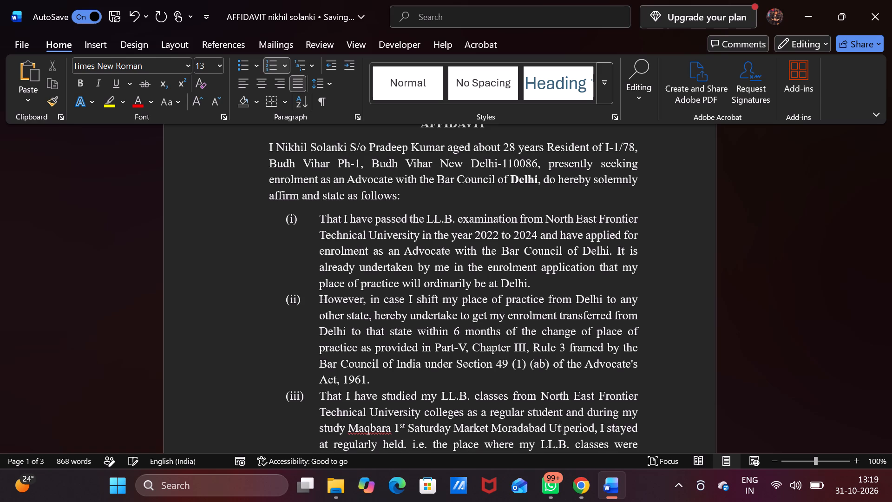
pyautogui.press('BackSpace')
pyautogui.press('BackSpace')
pyautogui.press('BackSpace')
pyautogui.press('BackSpace')
pyautogui.press('BackSpace')
pyautogui.press('BackSpace')
pyautogui.press('BackSpace')
pyautogui.press('BackSpace')
pyautogui.press('BackSpace')
pyautogui.press('BackSpace')
pyautogui.press('BackSpace')
pyautogui.press('BackSpace')
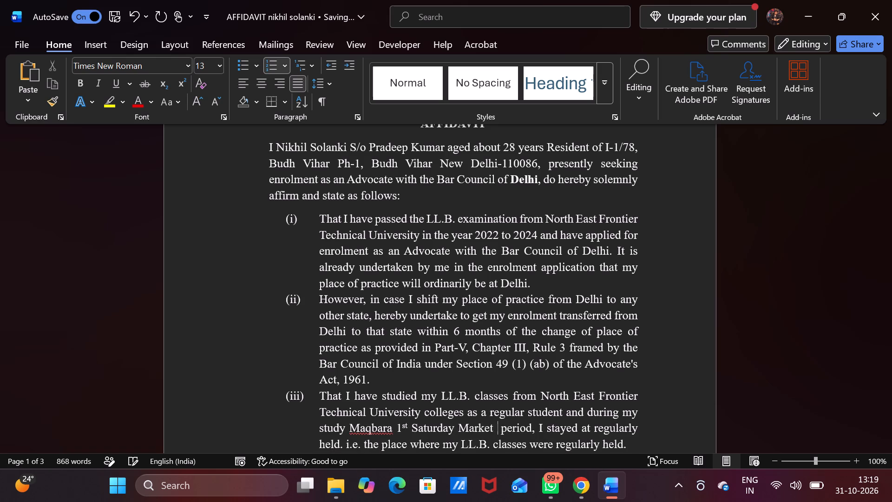
pyautogui.press('BackSpace')
pyautogui.press('BackSpace')
pyautogui.press('BackSpace')
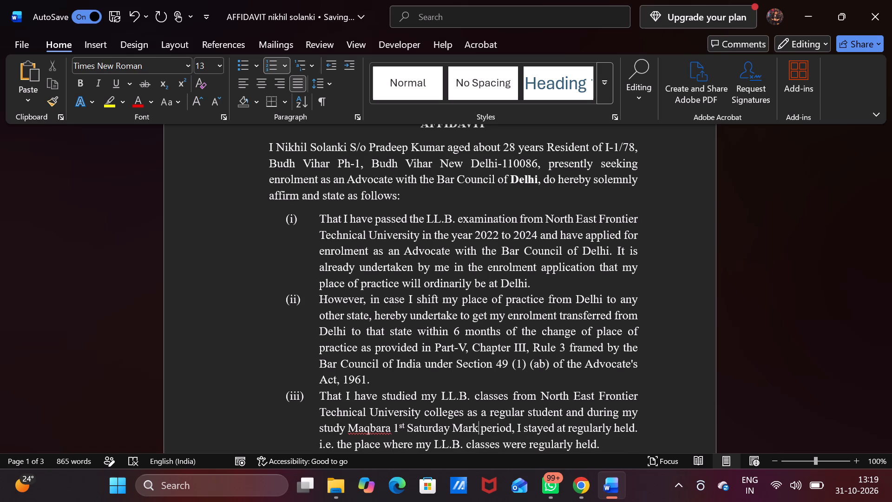
pyautogui.press('BackSpace')
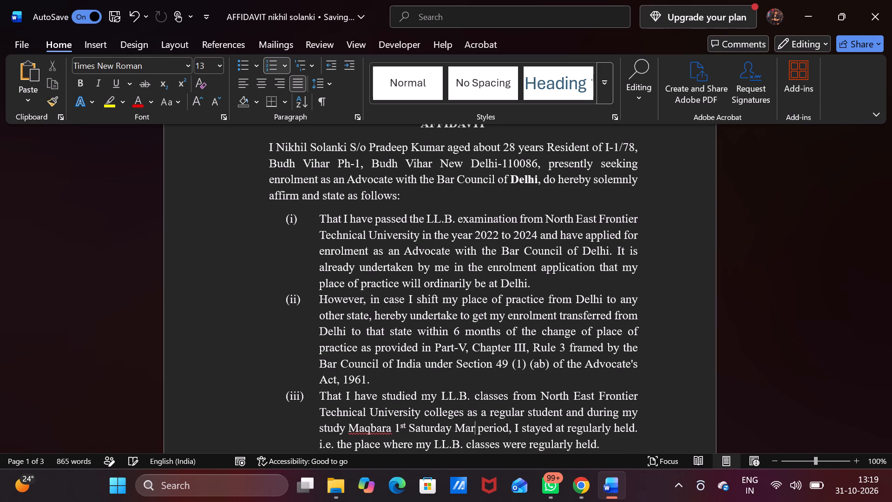
pyautogui.press('BackSpace')
pyautogui.press('BackSpace')
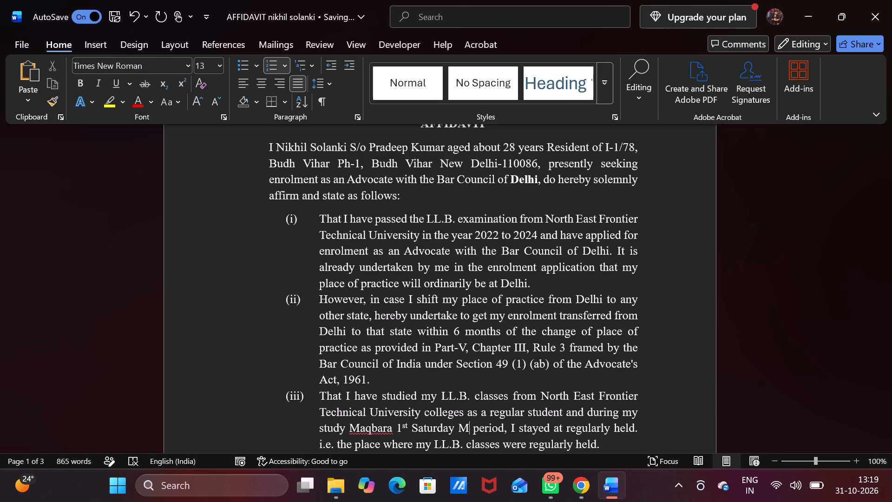
pyautogui.press('BackSpace')
pyautogui.press('BackSpace')
pyautogui.press('BackSpace')
pyautogui.press('BackSpace')
pyautogui.press('BackSpace')
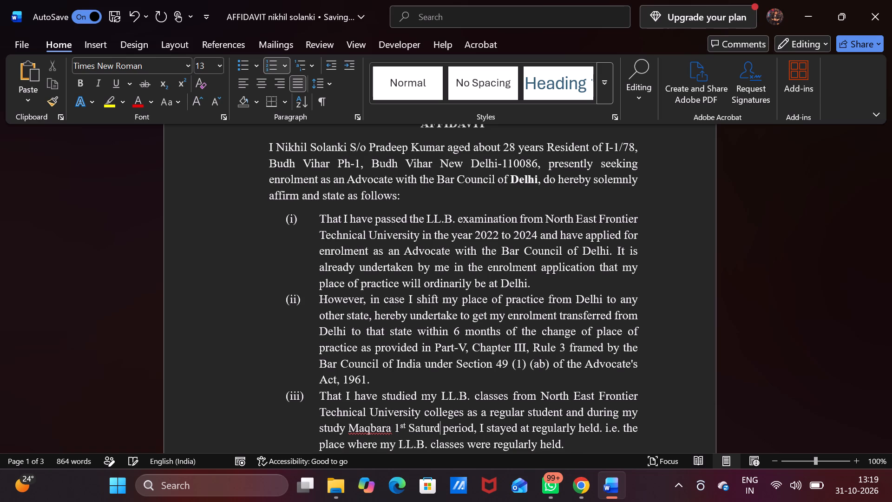
pyautogui.press('BackSpace')
pyautogui.press('BackSpace')
pyautogui.press('BackSpace')
pyautogui.press('BackSpace')
pyautogui.press('BackSpace')
pyautogui.press('BackSpace')
pyautogui.press('BackSpace')
pyautogui.press('BackSpace')
pyautogui.press('BackSpace')
pyautogui.press('BackSpace')
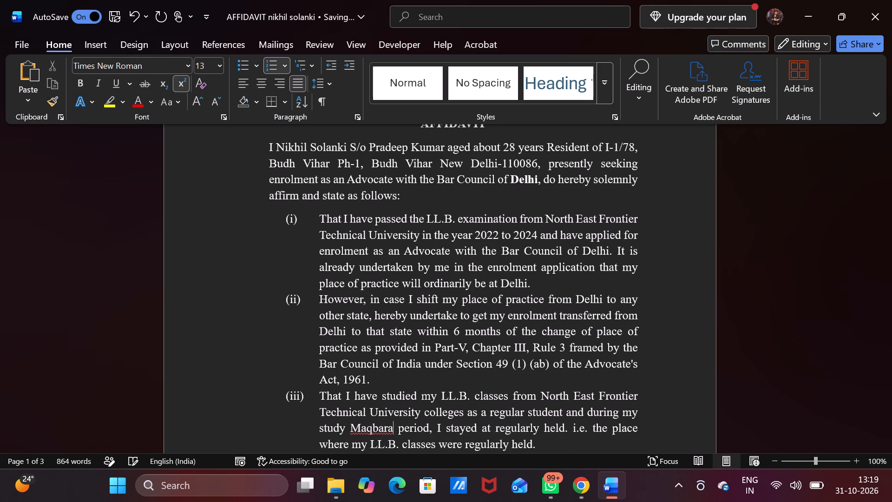
pyautogui.press('BackSpace')
pyautogui.press('BackSpace')
pyautogui.press('BackSpace')
pyautogui.press('BackSpace')
pyautogui.press('BackSpace')
pyautogui.press('BackSpace')
pyautogui.press('BackSpace')
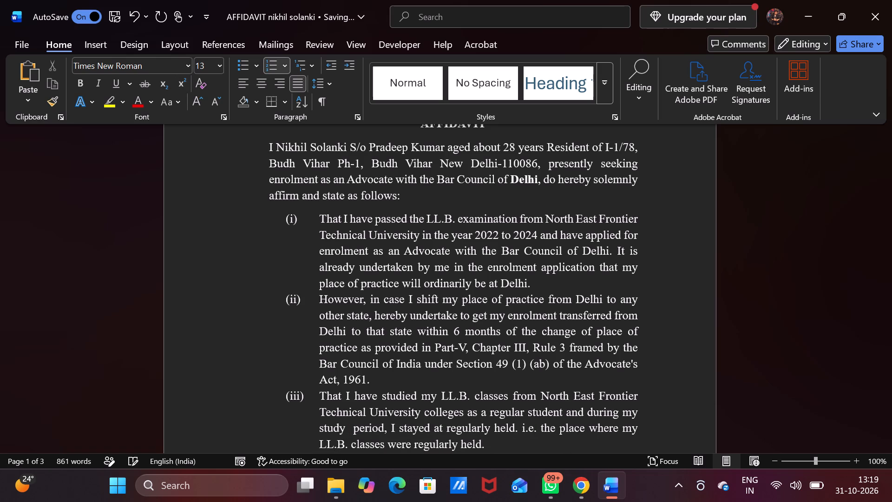
pyautogui.hotkey('ctrl', 's')
# Enter "Hostel, Arunachal Pardesh" as the place of stay after "during my study" in clause (iii), and save the document.
pyautogui.press('h')
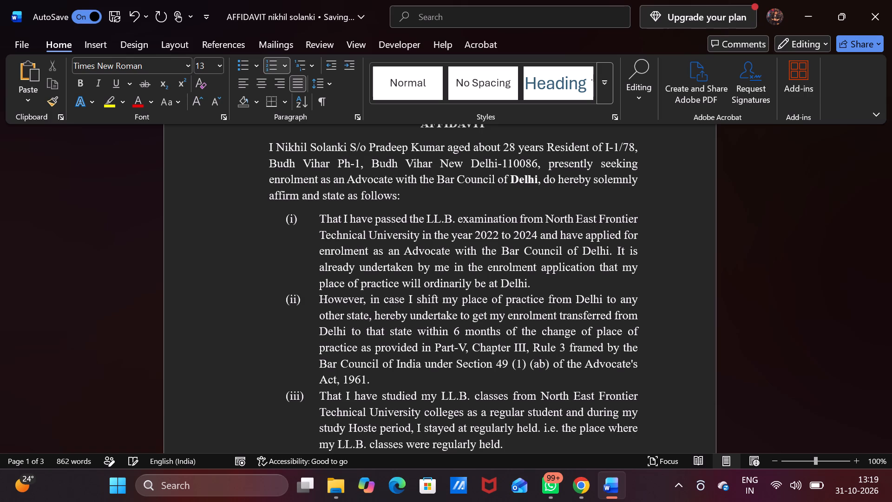
pyautogui.write('l')
pyautogui.press('space')
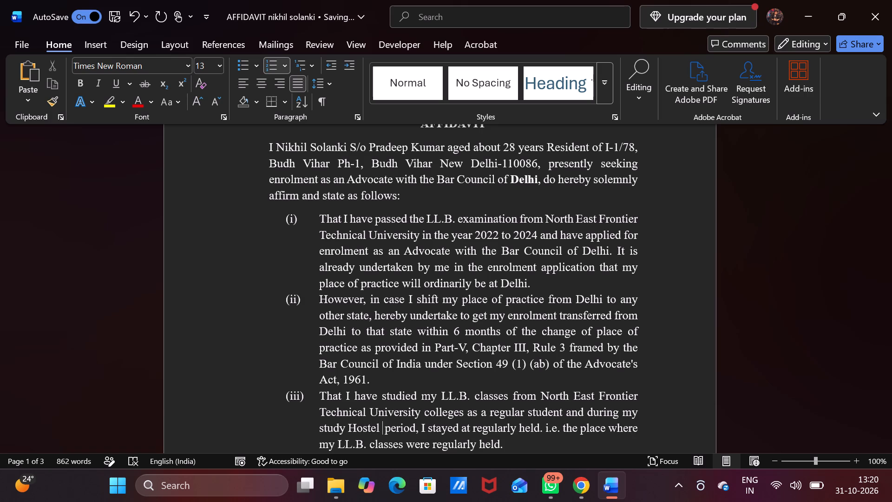
pyautogui.write(',')
pyautogui.press('space')
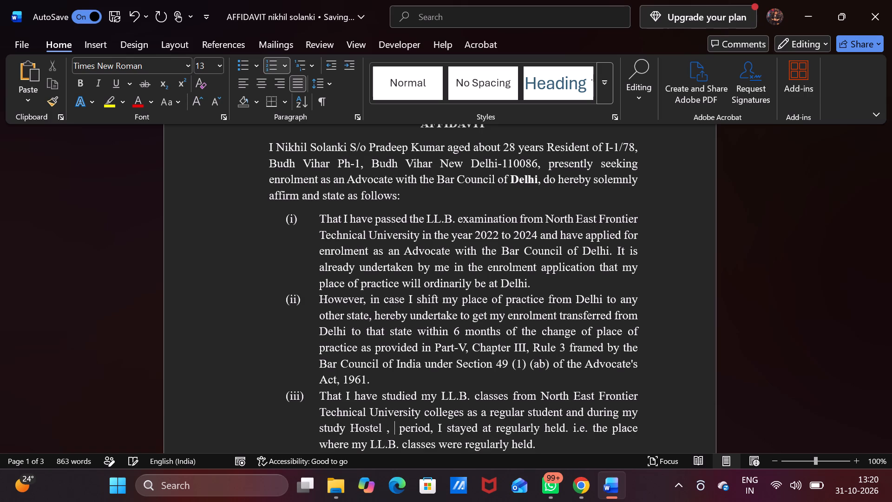
pyautogui.press('BackSpace')
pyautogui.press('BackSpace')
pyautogui.press('BackSpace')
pyautogui.write(',')
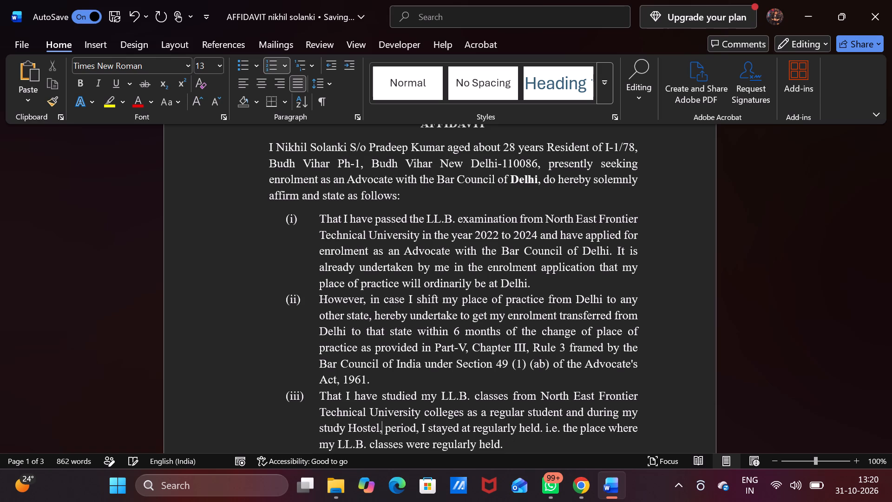
pyautogui.press('space')
pyautogui.press('a')
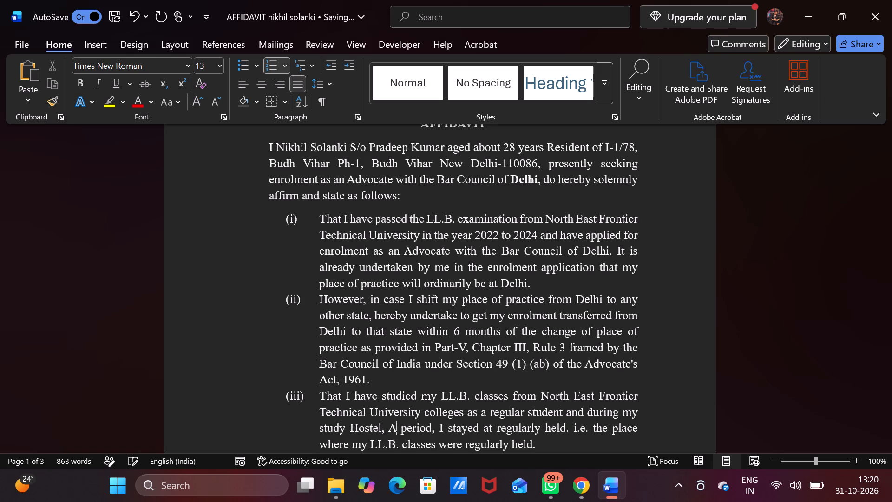
pyautogui.write('run')
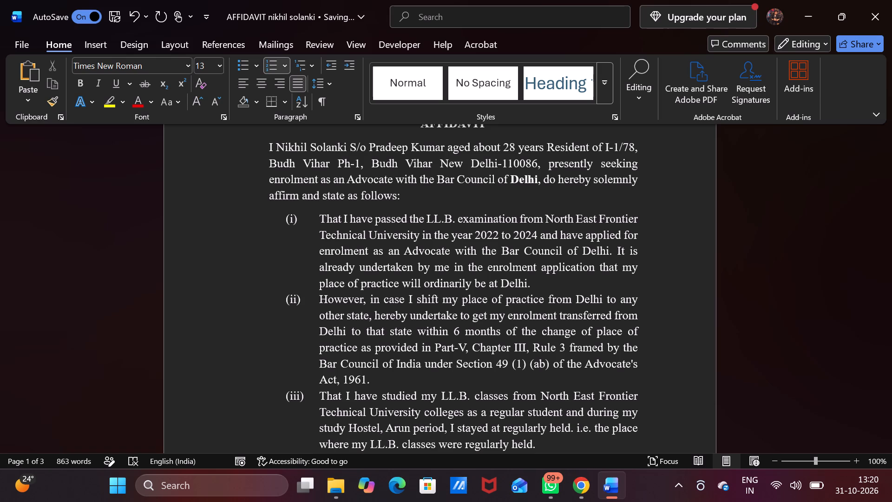
pyautogui.write('achal')
pyautogui.press('space')
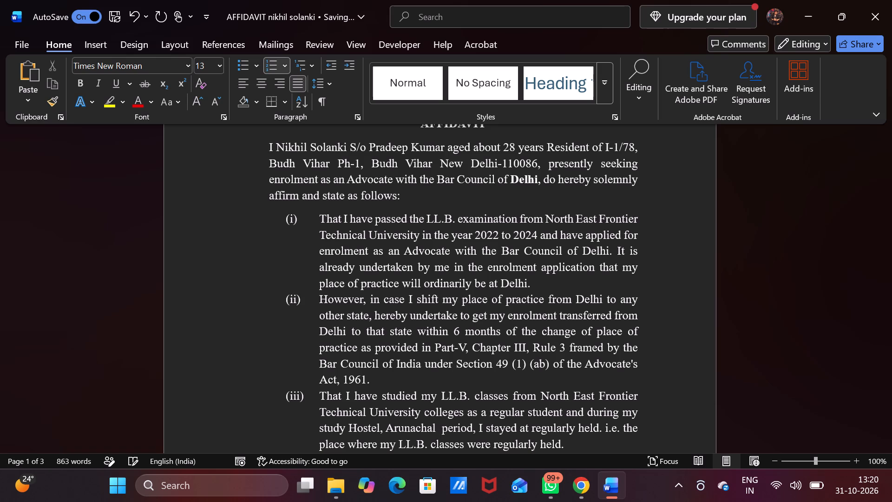
pyautogui.write('ardesh')
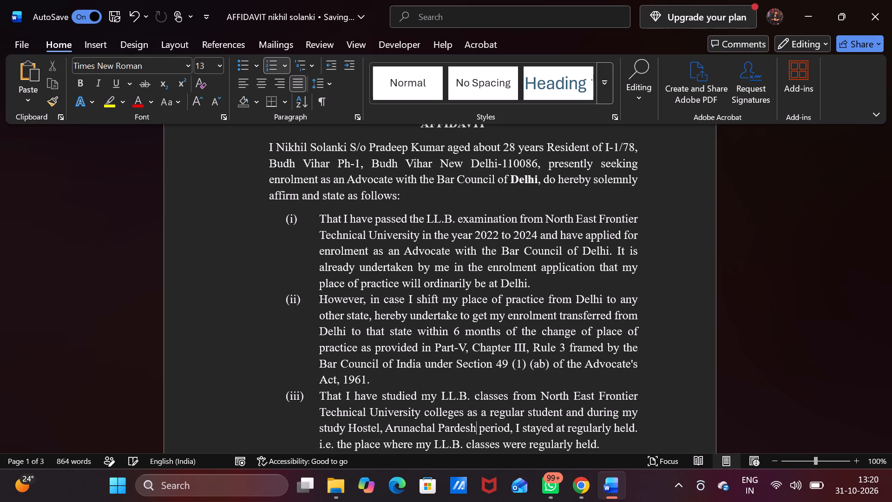
pyautogui.hotkey('ctrl', 's')
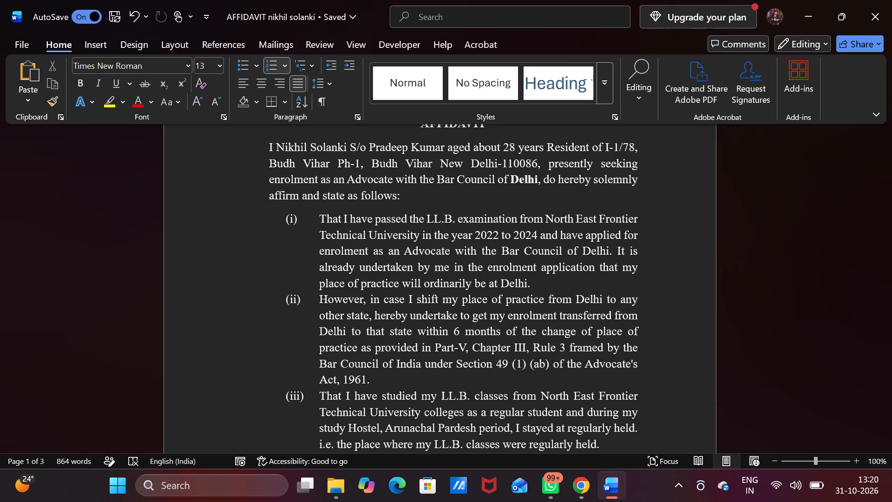
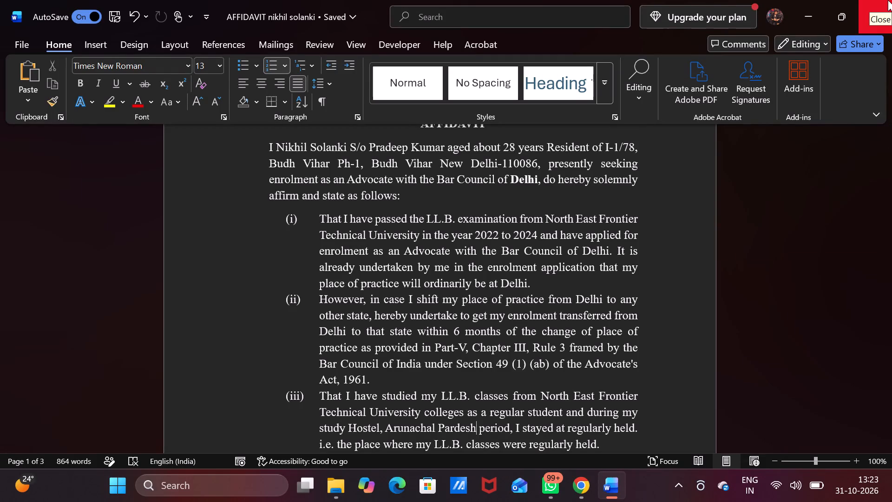
# Review the first affidavit from clause (iii) through clause (iv) and the gap-period note to the Verification heading.
pyautogui.press('Down')
pyautogui.press('Down')
pyautogui.press('Down')
pyautogui.press('Down')
pyautogui.press('Down')
pyautogui.press('Down')
pyautogui.press('Down')
pyautogui.press('Down')
pyautogui.press('Down')
pyautogui.press('Down')
pyautogui.press('Down')
pyautogui.press('Down')
pyautogui.press('Down')
pyautogui.press('Down')
pyautogui.press('Down')
pyautogui.press('Down')
pyautogui.press('Down')
pyautogui.press('Down')
pyautogui.press('Down')
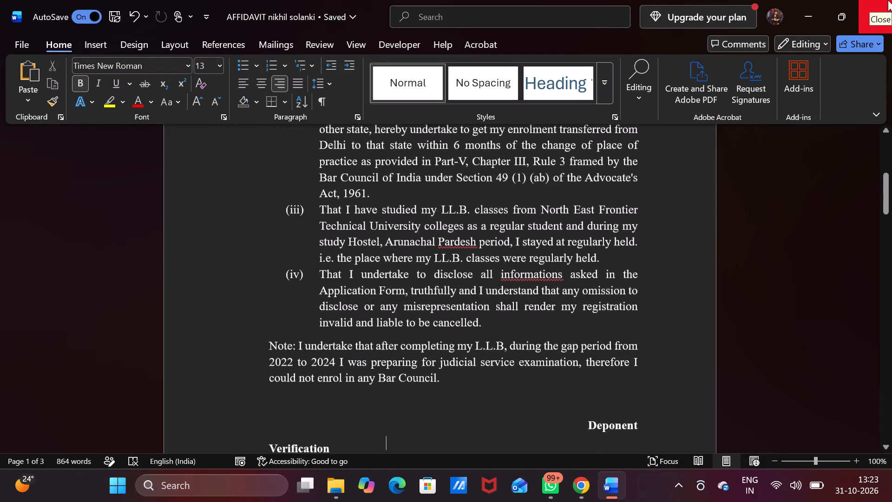
# Review the rest of the document, from the first affidavit's Verification through the second affidavit's numbered undertakings to its closing Verification and Deponent line.
pyautogui.press('Down')
pyautogui.press('Down')
pyautogui.press('Down')
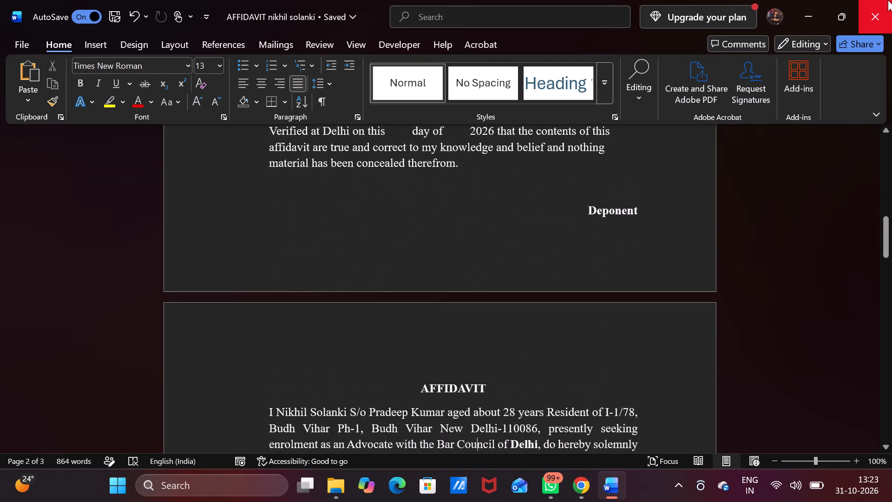
pyautogui.press('Down')
pyautogui.press('Down')
pyautogui.press('Down')
pyautogui.press('Down')
pyautogui.press('Down')
pyautogui.press('Down')
pyautogui.press('Down')
pyautogui.press('Down')
pyautogui.press('Down')
pyautogui.press('Down')
pyautogui.press('Down')
pyautogui.press('Down')
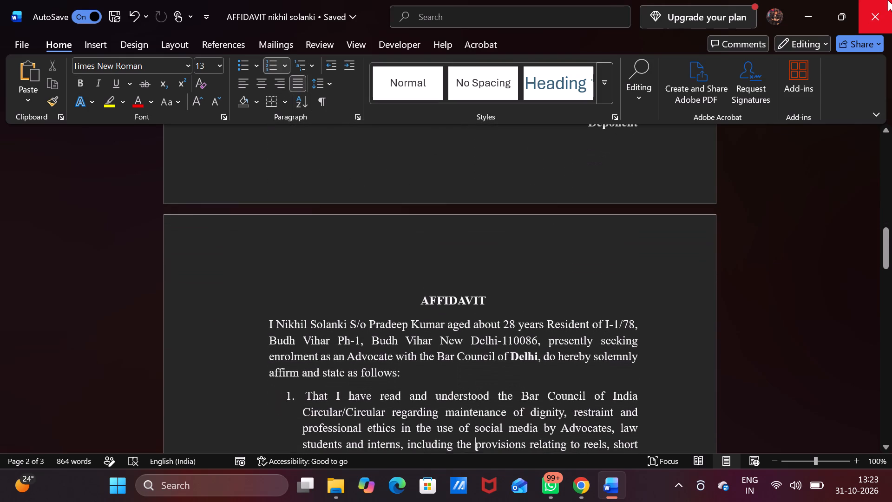
pyautogui.press('Down')
pyautogui.press('Down')
pyautogui.press('Down')
pyautogui.press('Down')
pyautogui.press('Down')
pyautogui.press('Down')
pyautogui.press('Down')
pyautogui.press('Down')
pyautogui.press('Down')
pyautogui.press('Down')
pyautogui.press('Down')
pyautogui.press('Down')
pyautogui.press('Down')
pyautogui.press('Down')
pyautogui.press('Down')
pyautogui.press('Down')
pyautogui.press('Down')
pyautogui.press('Down')
pyautogui.press('Down')
pyautogui.press('Down')
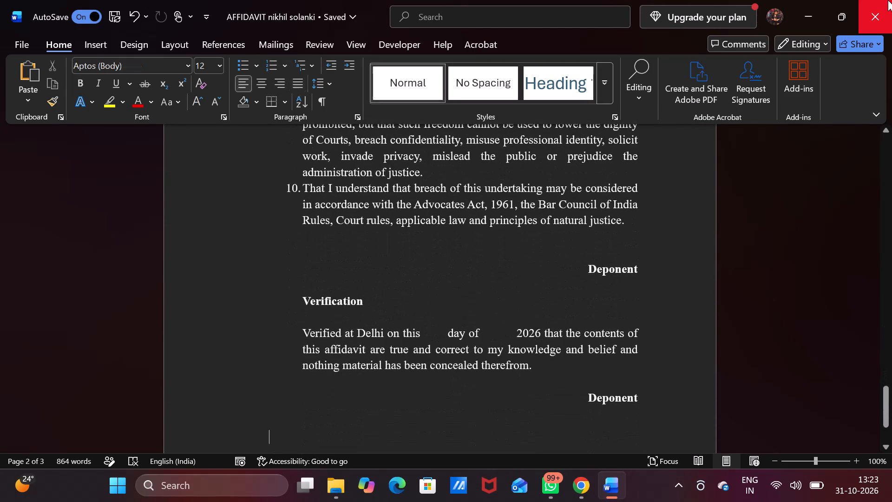
# Save the affidavit document and close it.
pyautogui.hotkey('ctrl', 's')
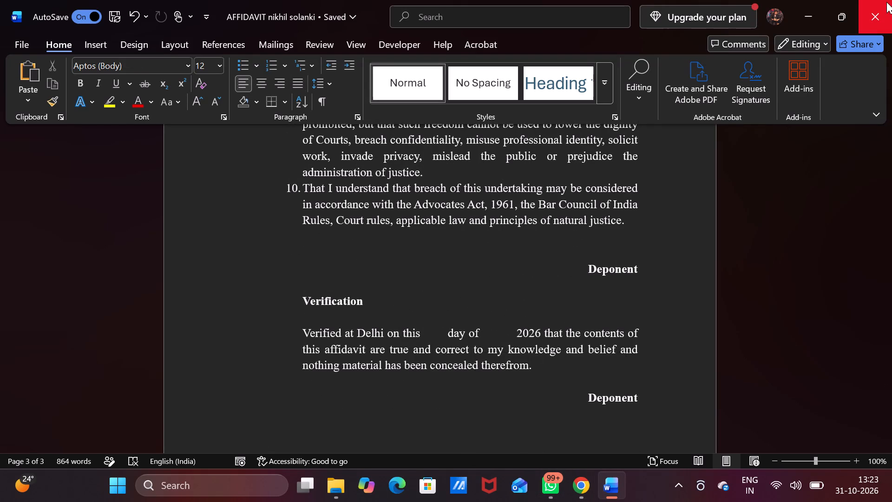
pyautogui.click(878, 10)
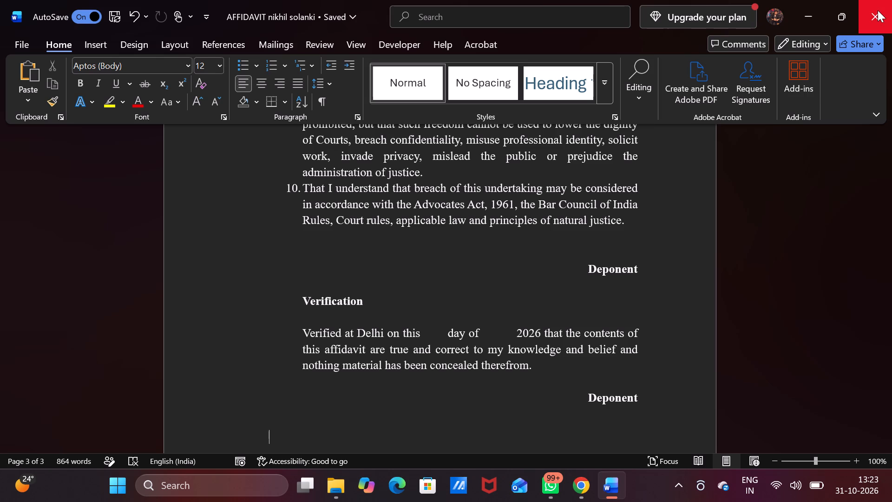
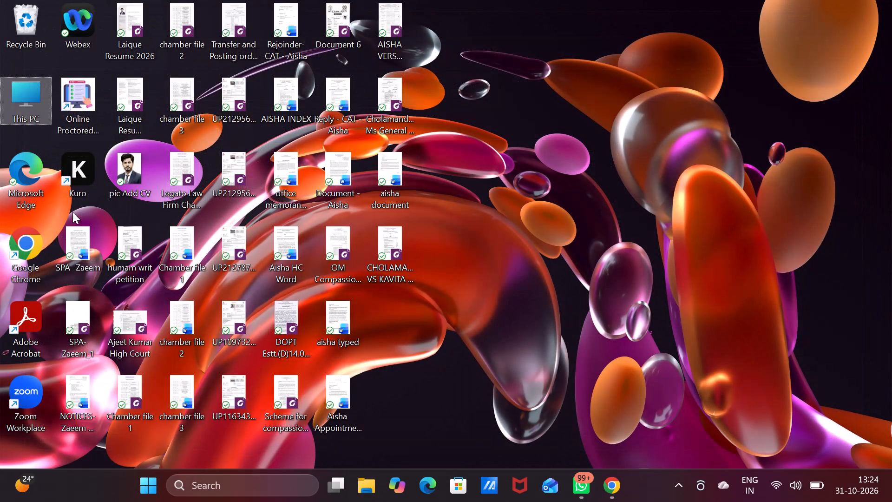
# Switch to File Explorer and copy the applicant's AFFIDAVIT Word file from the Documents folder.
pyautogui.doubleClick(33, 102)
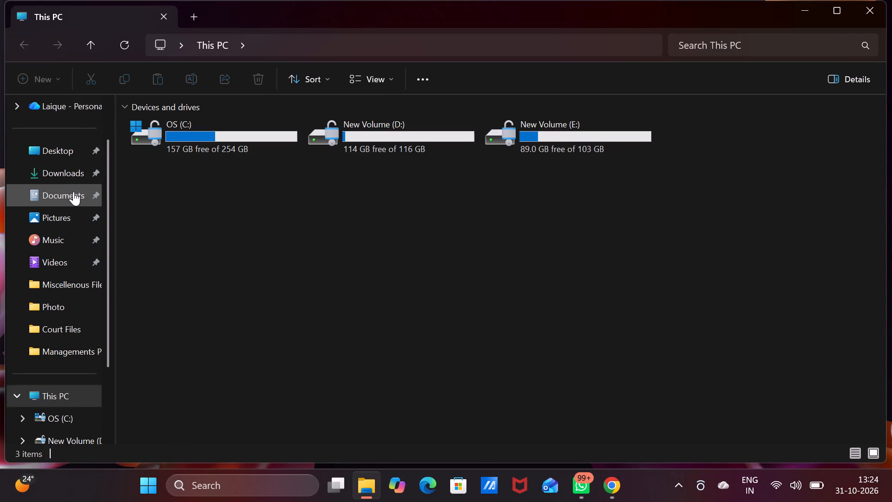
pyautogui.doubleClick(73, 192)
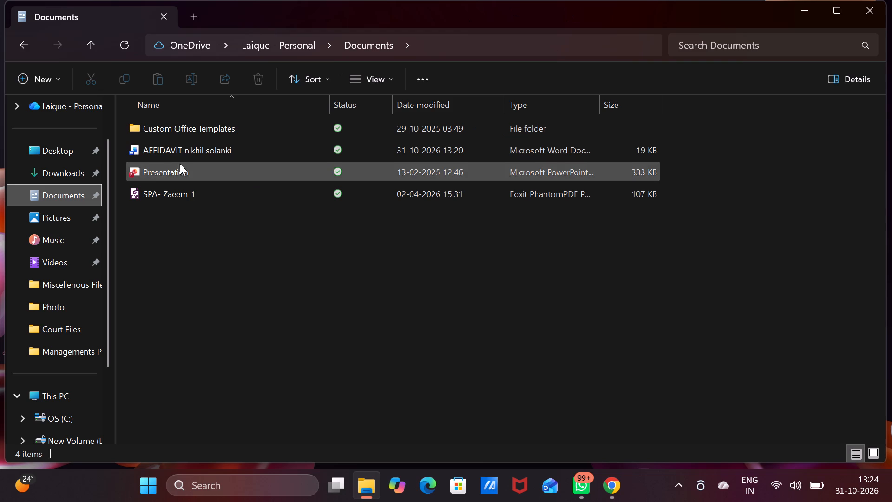
pyautogui.rightClick(204, 146)
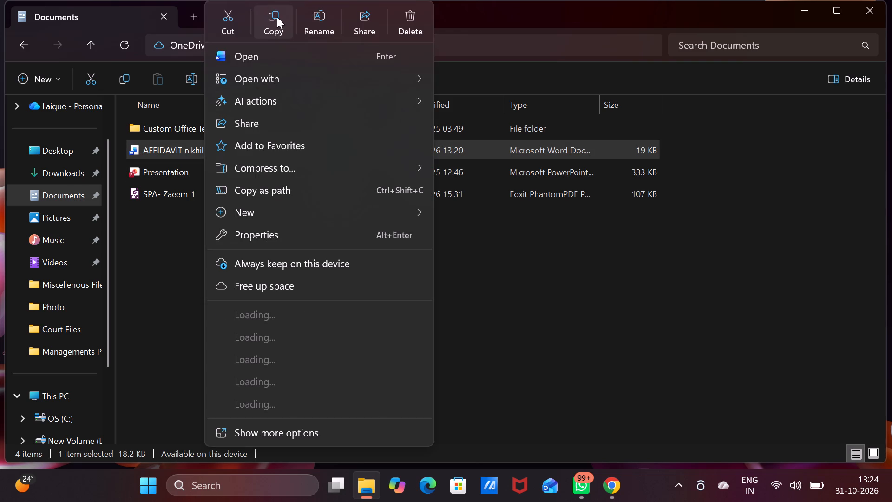
pyautogui.click(280, 21)
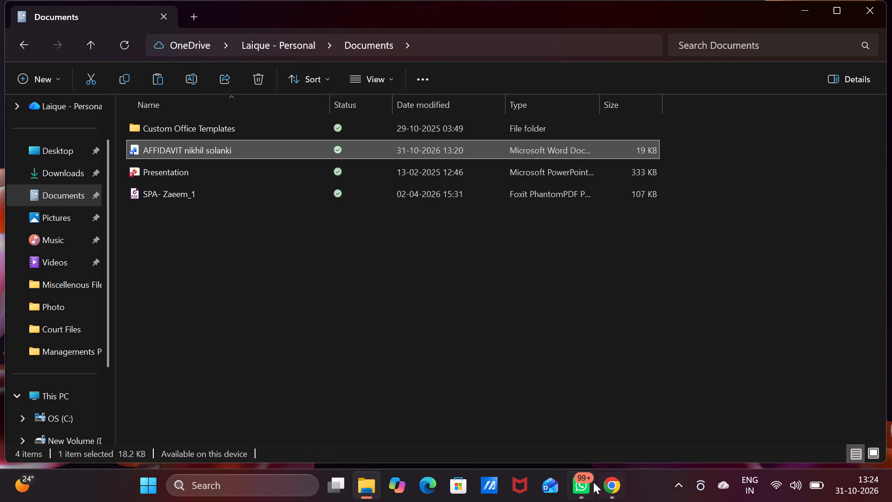